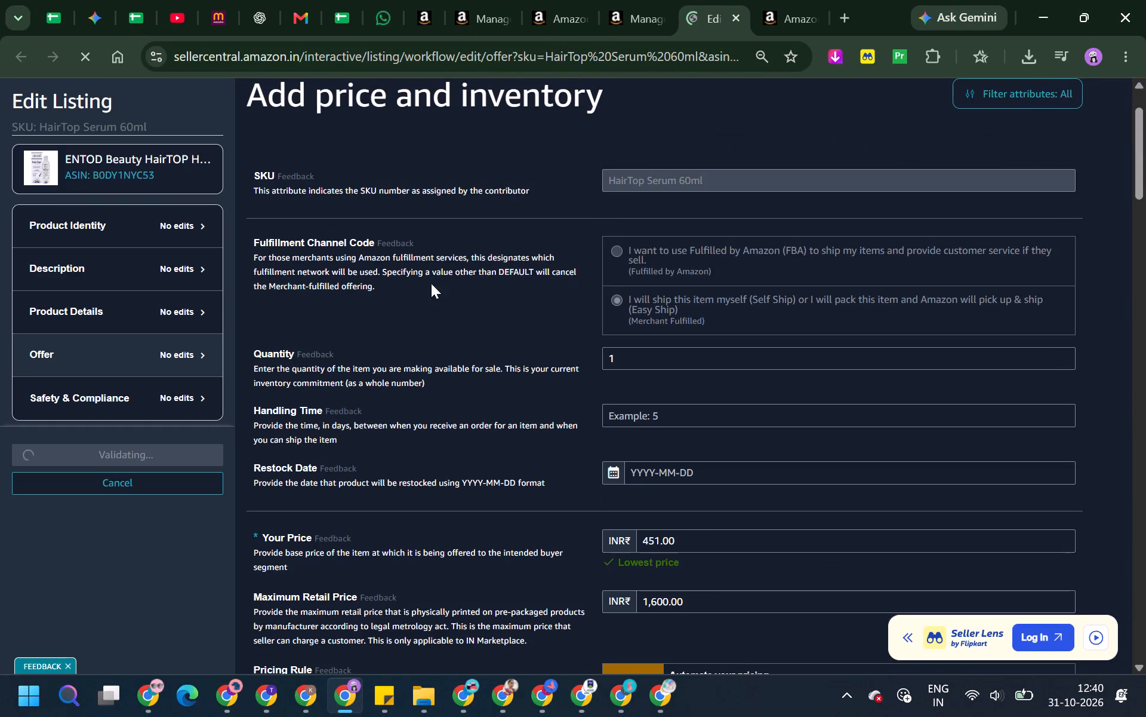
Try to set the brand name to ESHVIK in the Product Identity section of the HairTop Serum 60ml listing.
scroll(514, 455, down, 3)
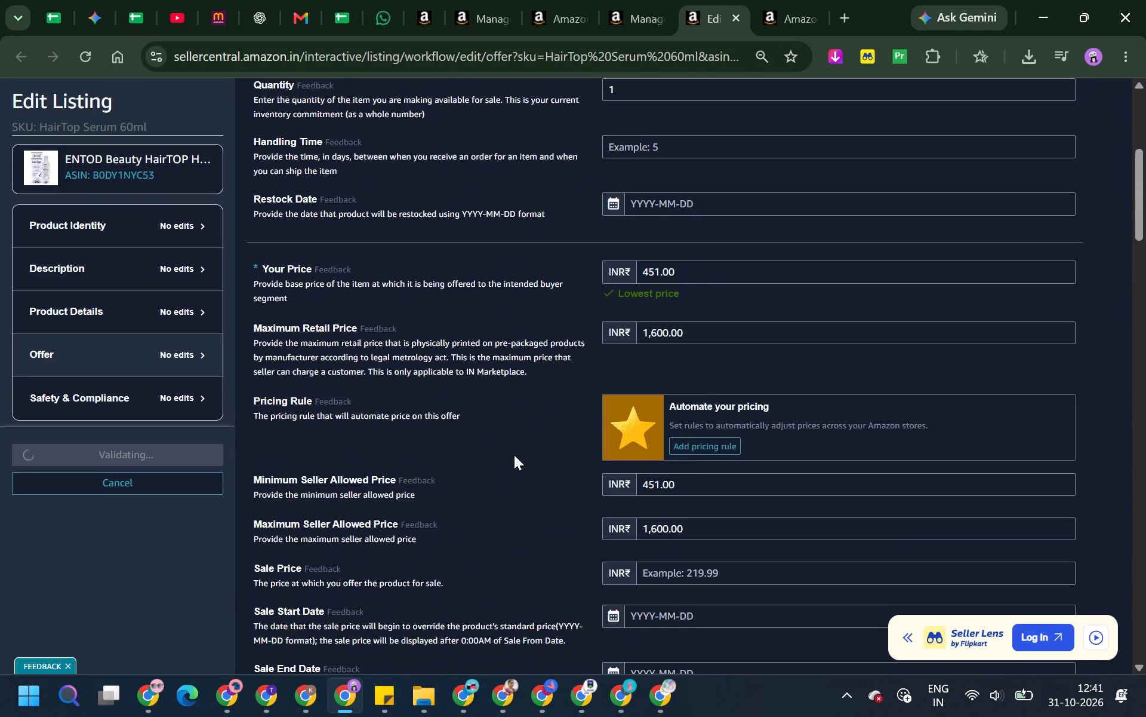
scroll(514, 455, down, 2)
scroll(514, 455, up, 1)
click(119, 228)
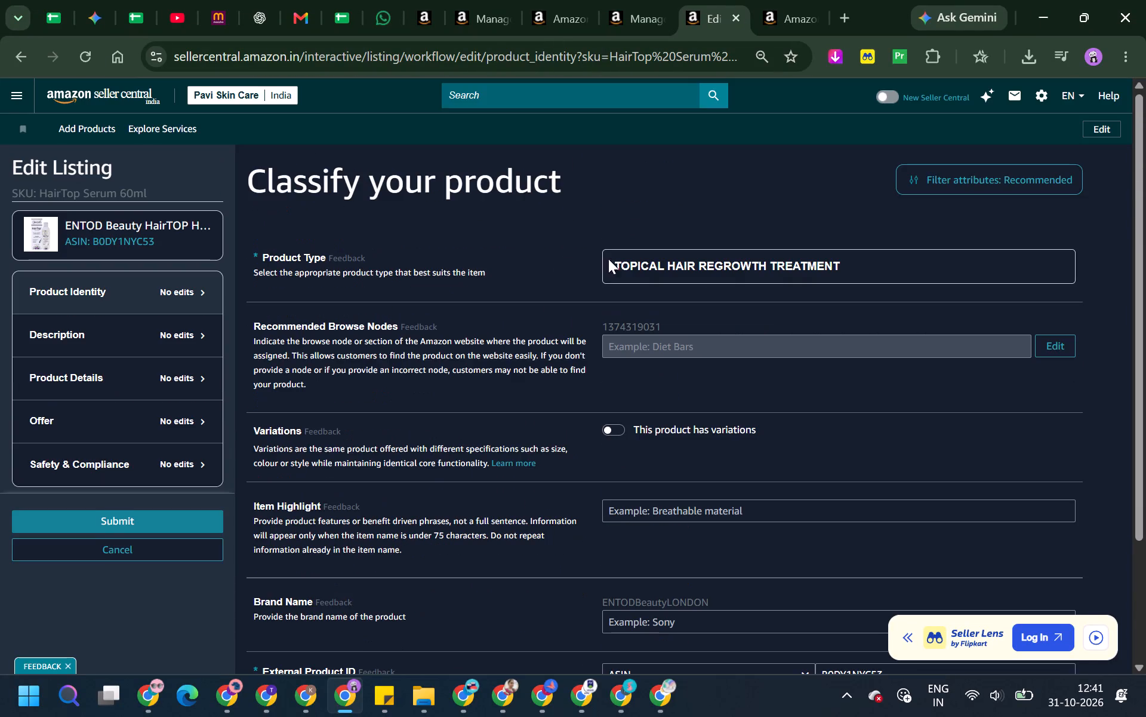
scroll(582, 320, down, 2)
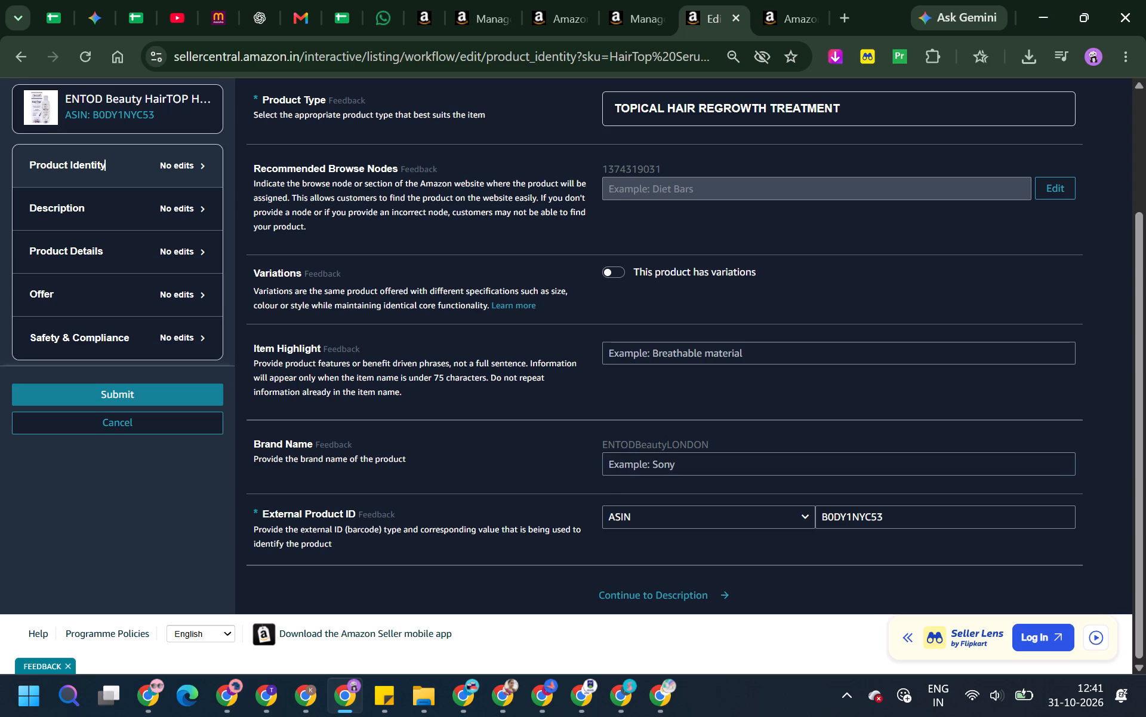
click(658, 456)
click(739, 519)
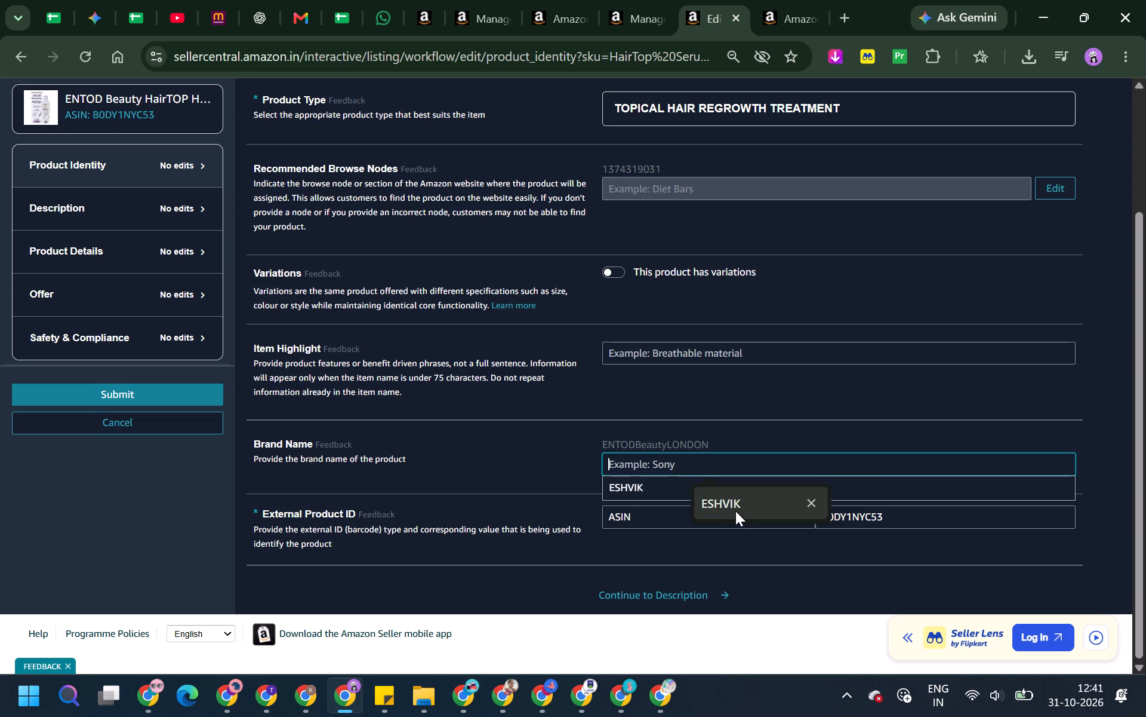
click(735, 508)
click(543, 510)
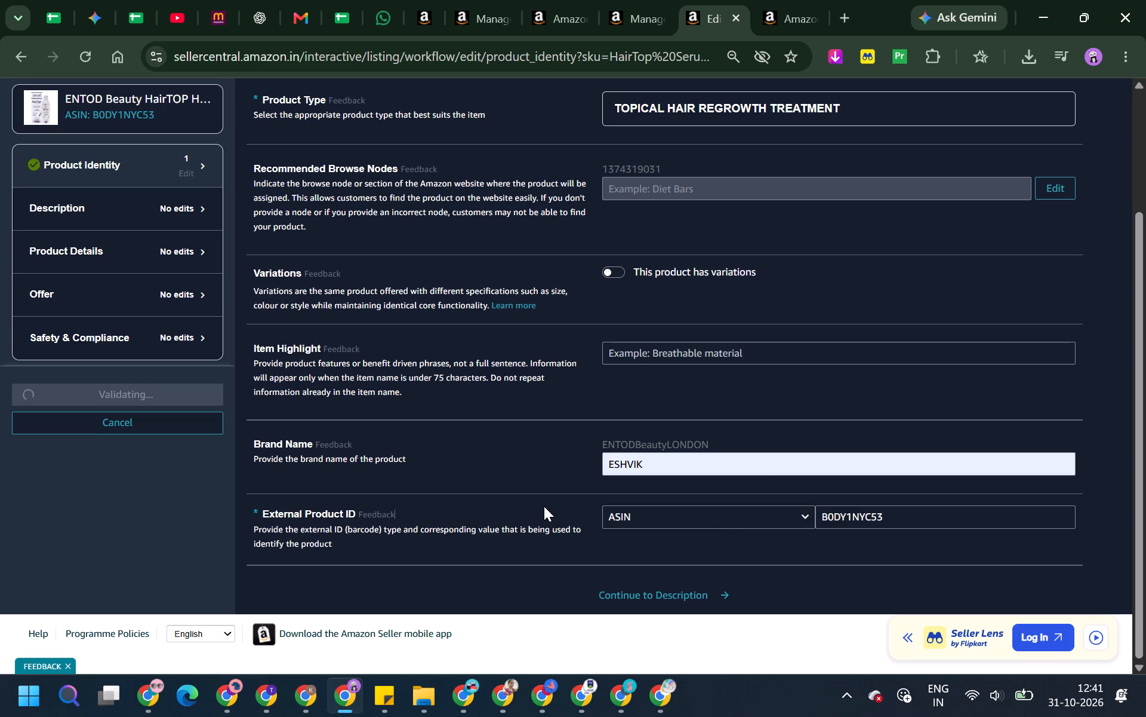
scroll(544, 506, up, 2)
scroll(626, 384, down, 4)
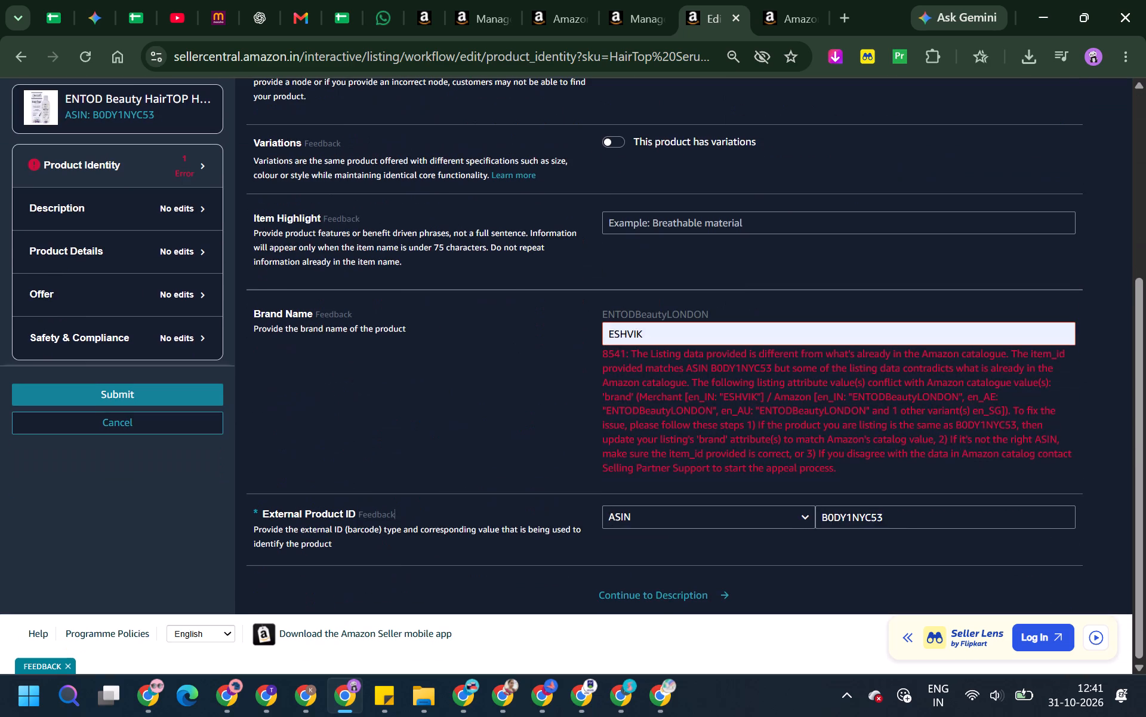
Close the HairTop Serum 60ml listing editor, discarding the unsaved changes.
click(552, 416)
click(742, 10)
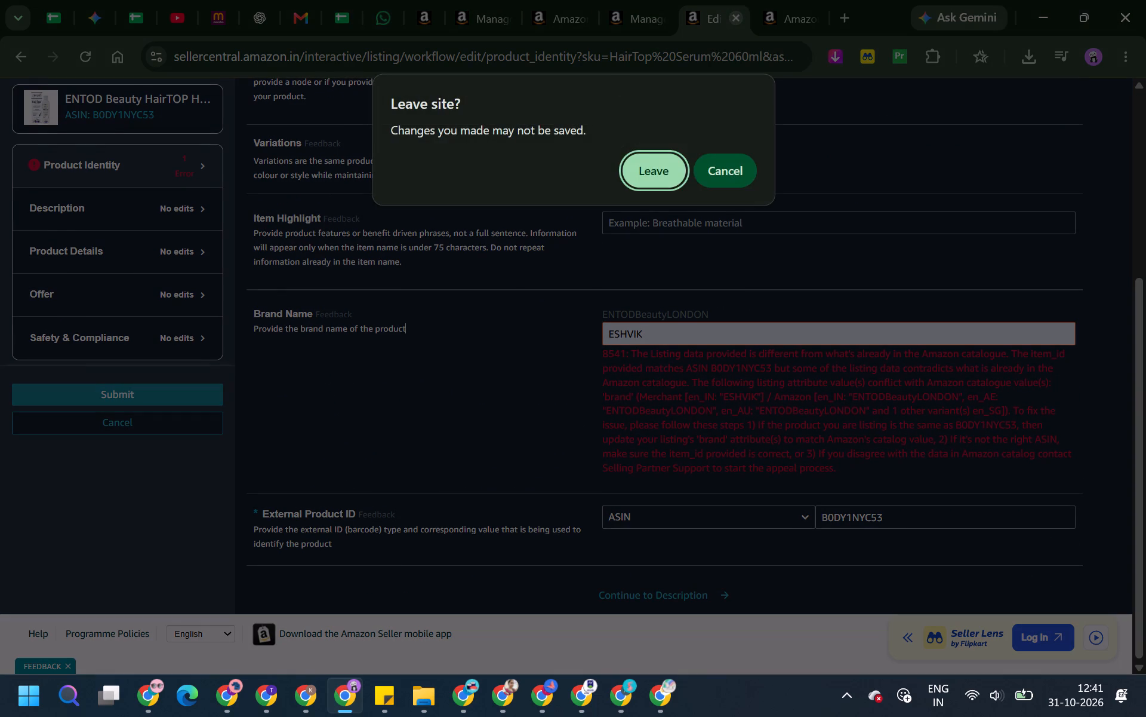
click(651, 166)
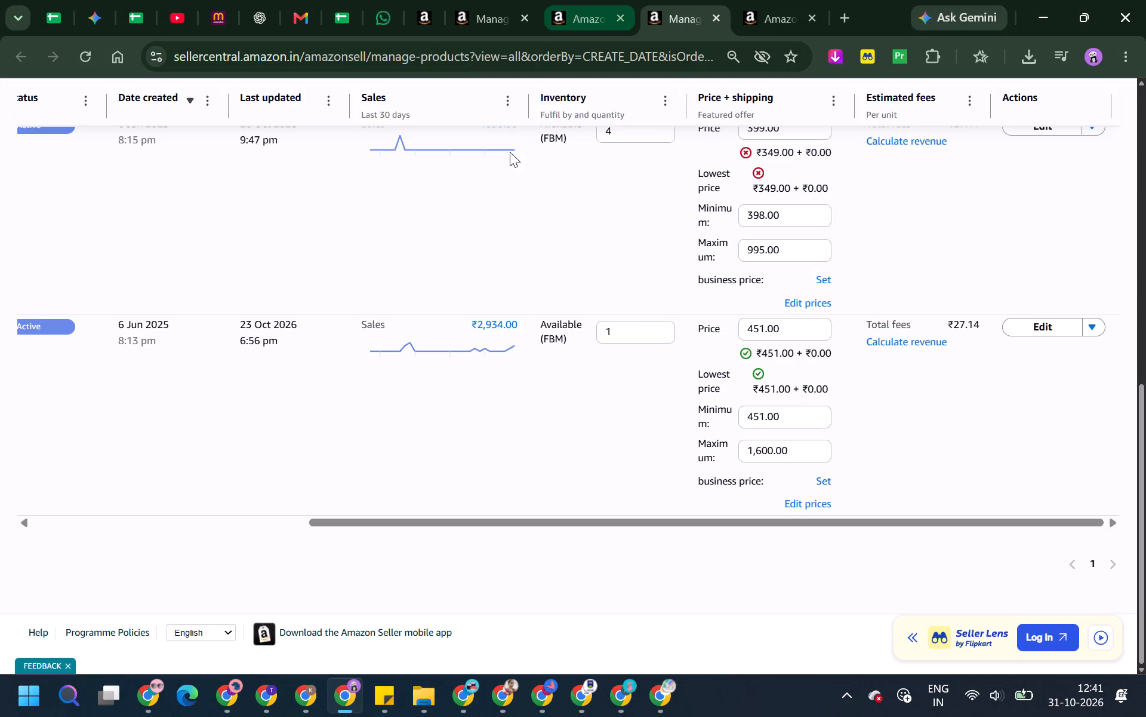
Copy the impacted product's ASIN from the ENTOD trademark misuse issue and filter the managed products by B0DVSYGQJY.
scroll(430, 357, right, 5)
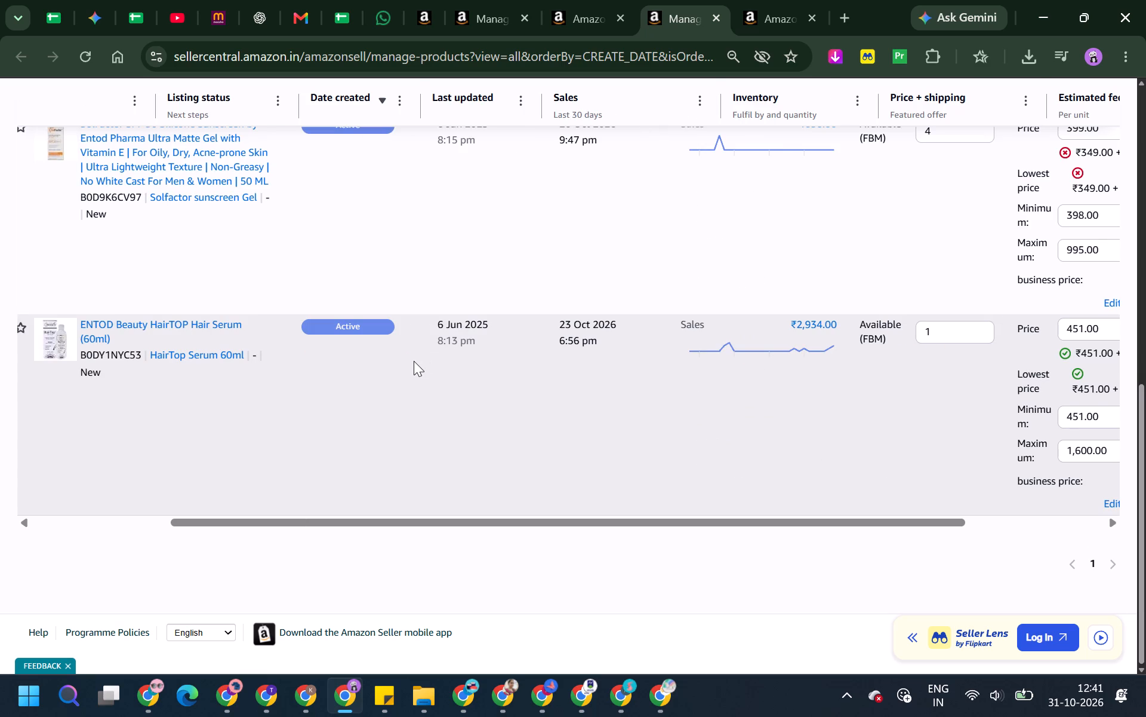
scroll(414, 361, up, 11)
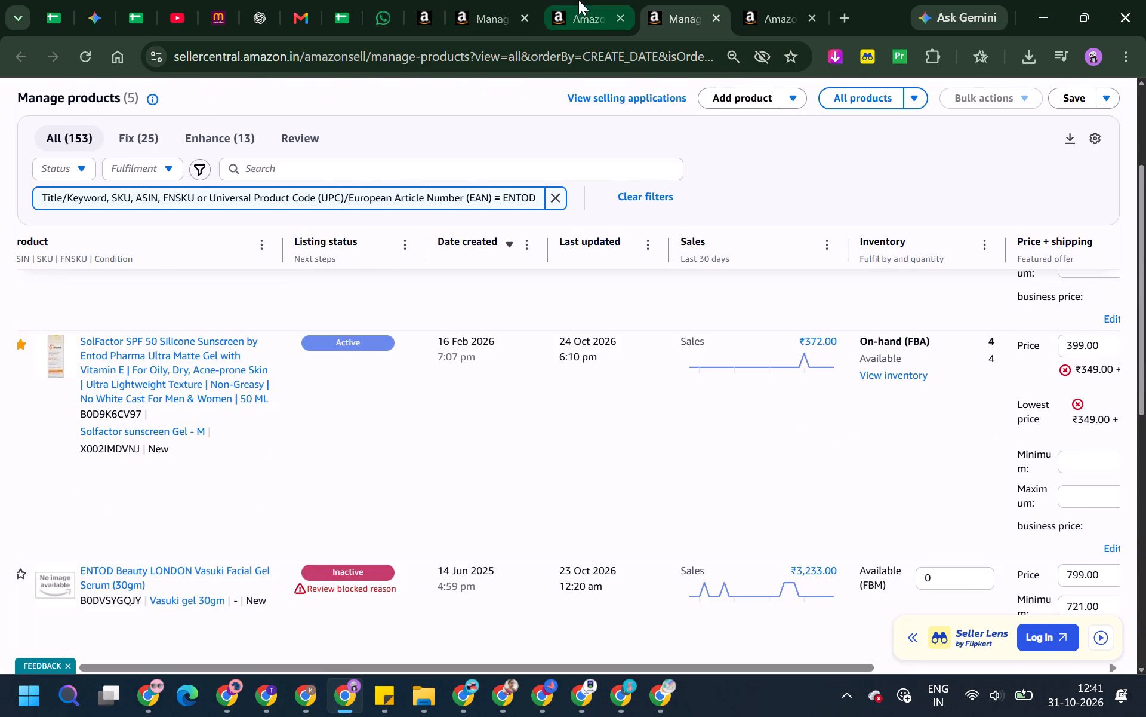
click(578, 0)
double_click(356, 474)
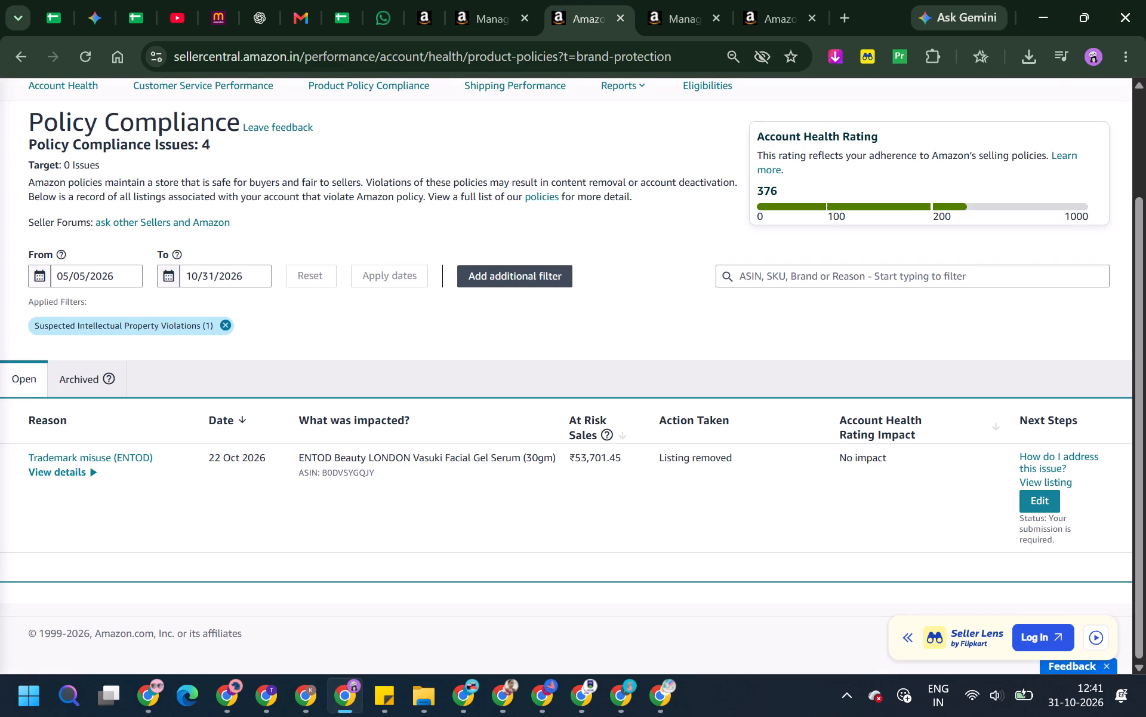
key(ctrl+c)
click(685, 0)
click(285, 161)
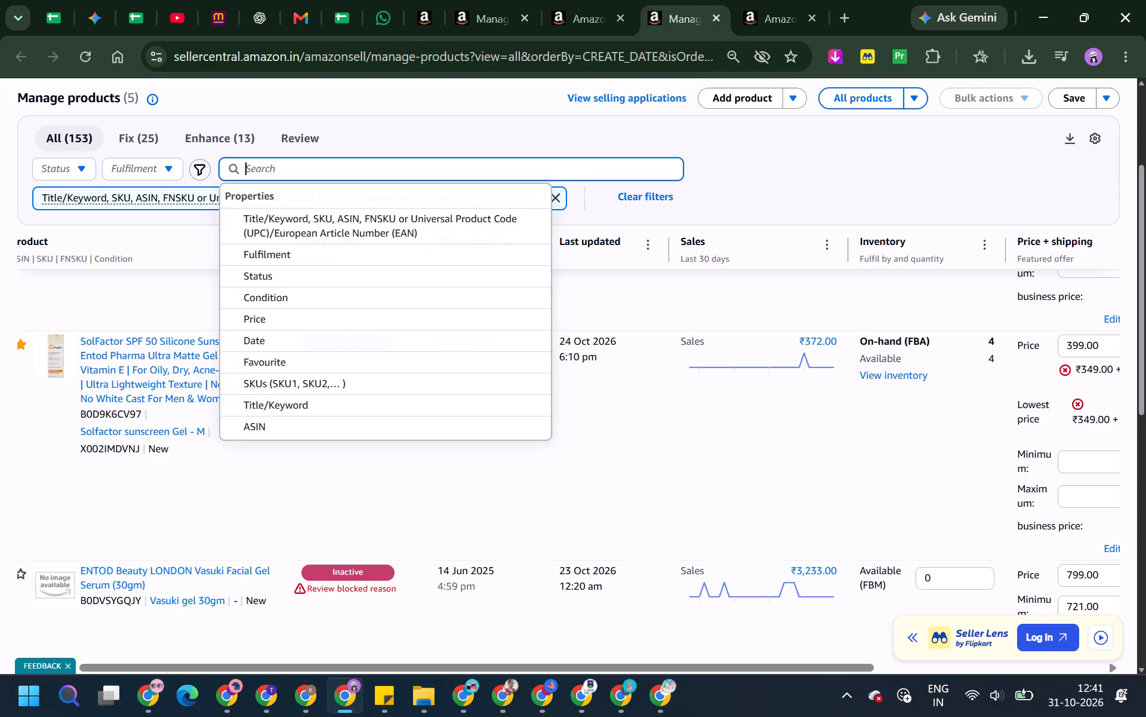
key(ctrl+v)
key(Return)
scroll(454, 440, down, 2)
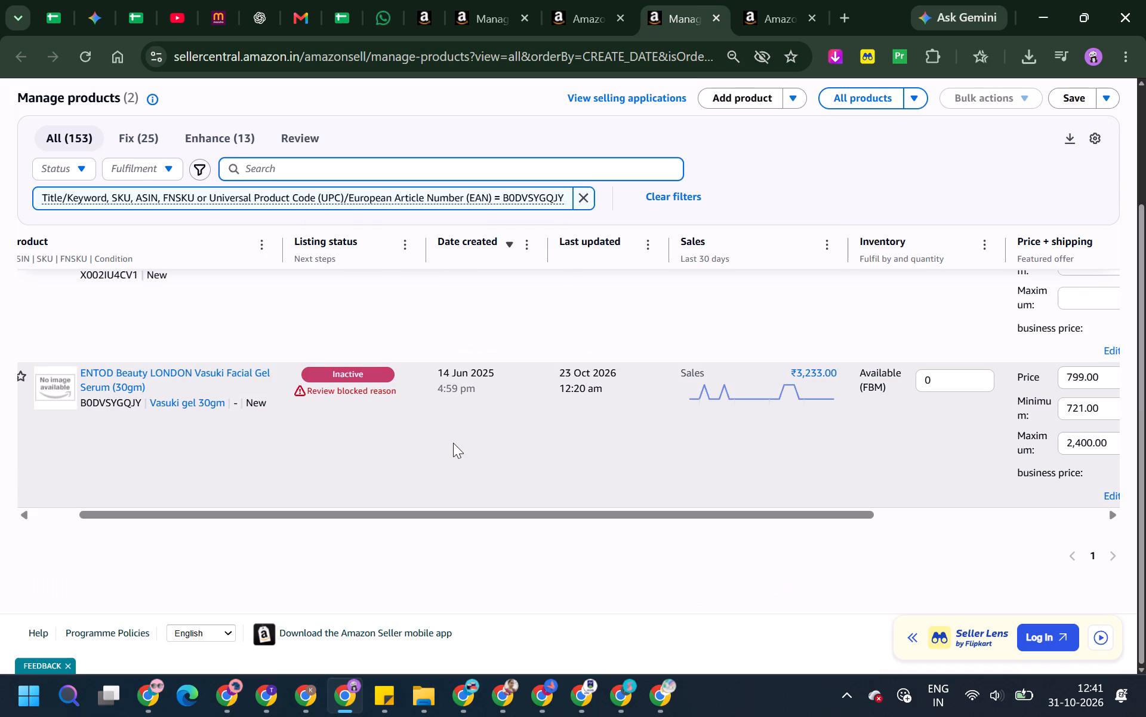
scroll(453, 443, down, 2)
scroll(412, 468, up, 4)
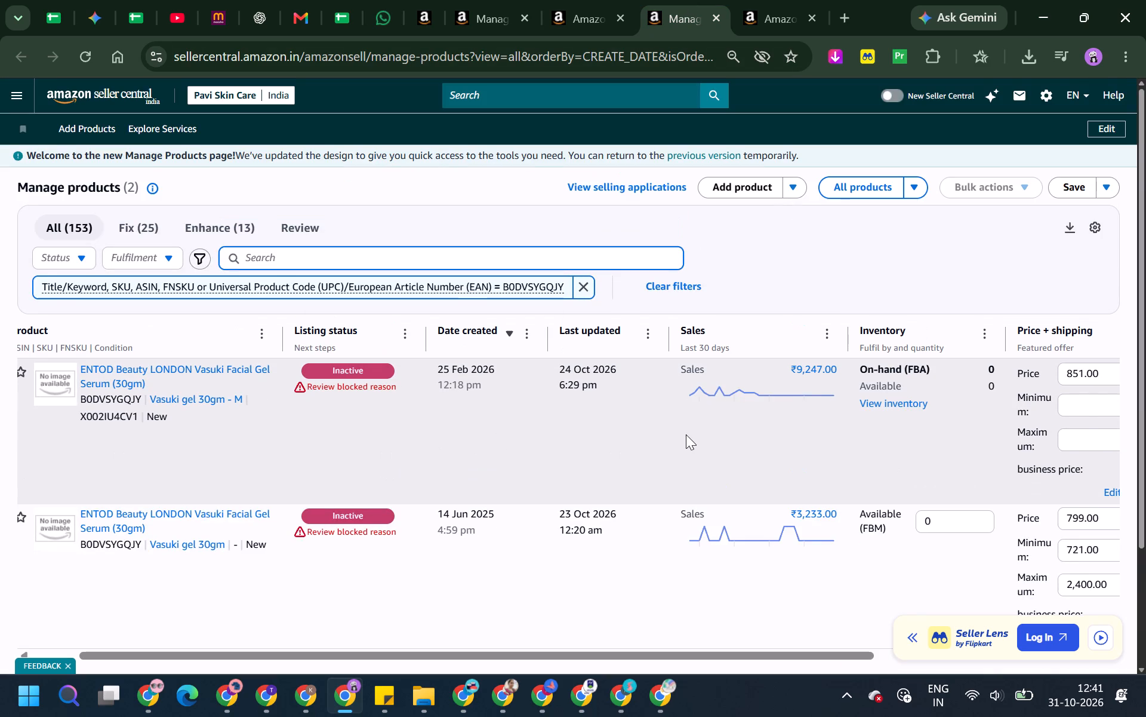
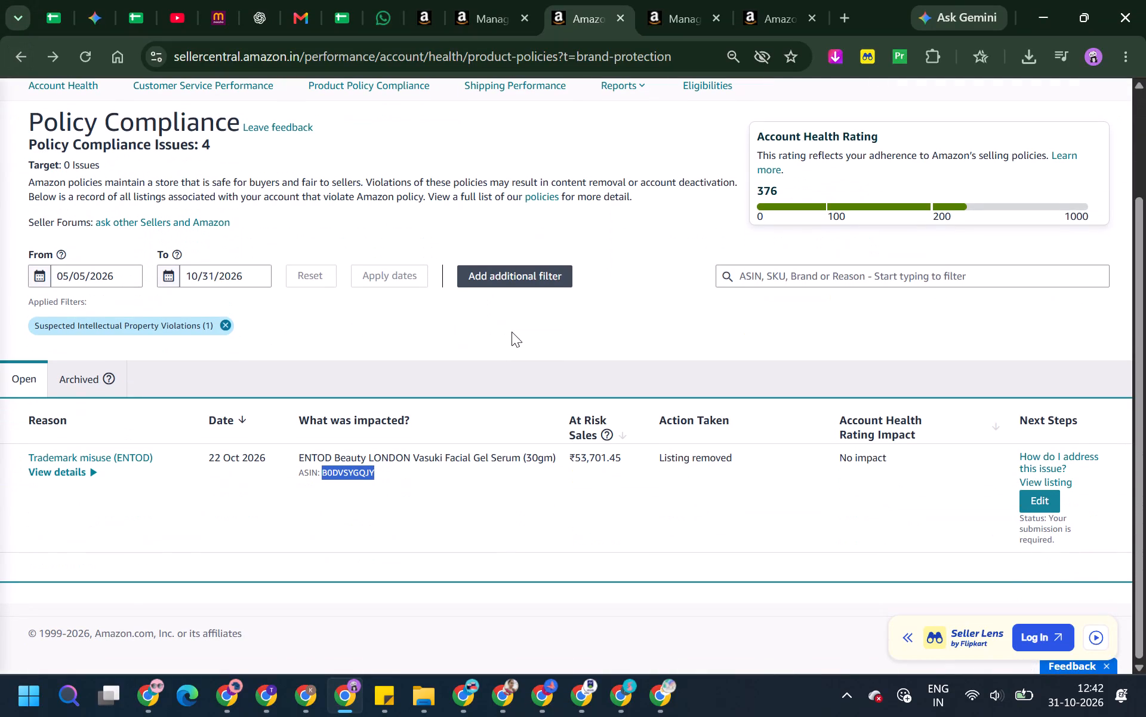
Leave the Policy Compliance issue list and return to the previously viewed account health page.
scroll(512, 332, down, 5)
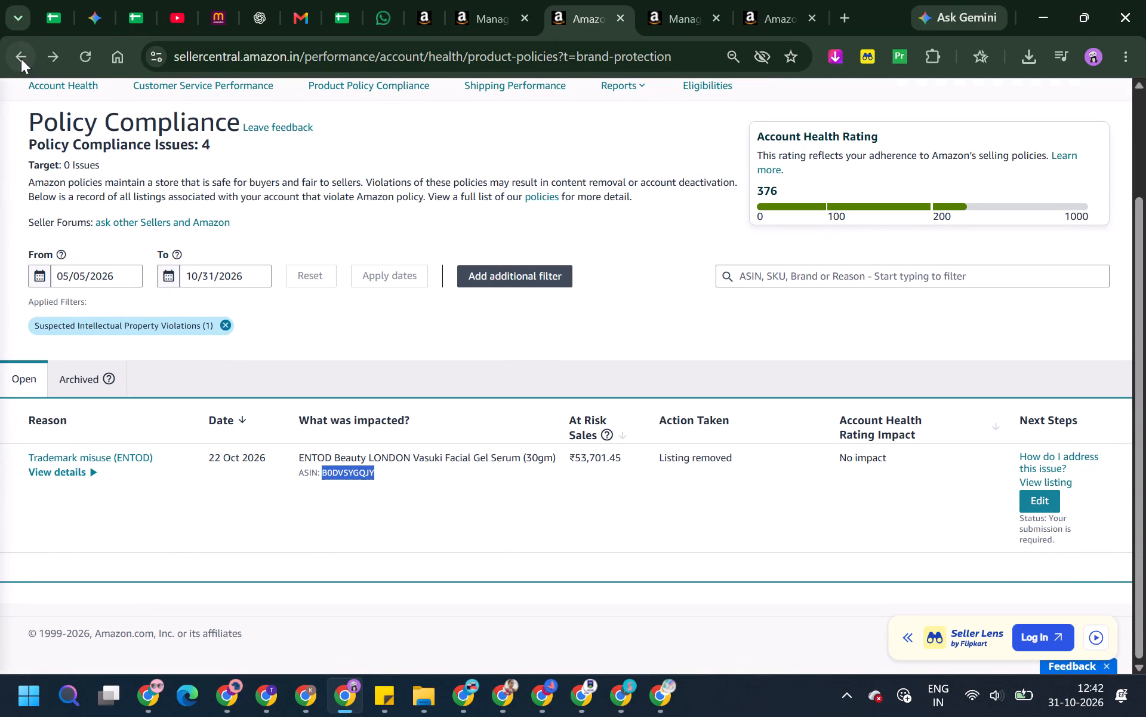
click(21, 59)
scroll(540, 324, down, 3)
Switch to the Flipkart Seller Hub window with the Art Set product's Selling Information form.
key(alt+Tab)
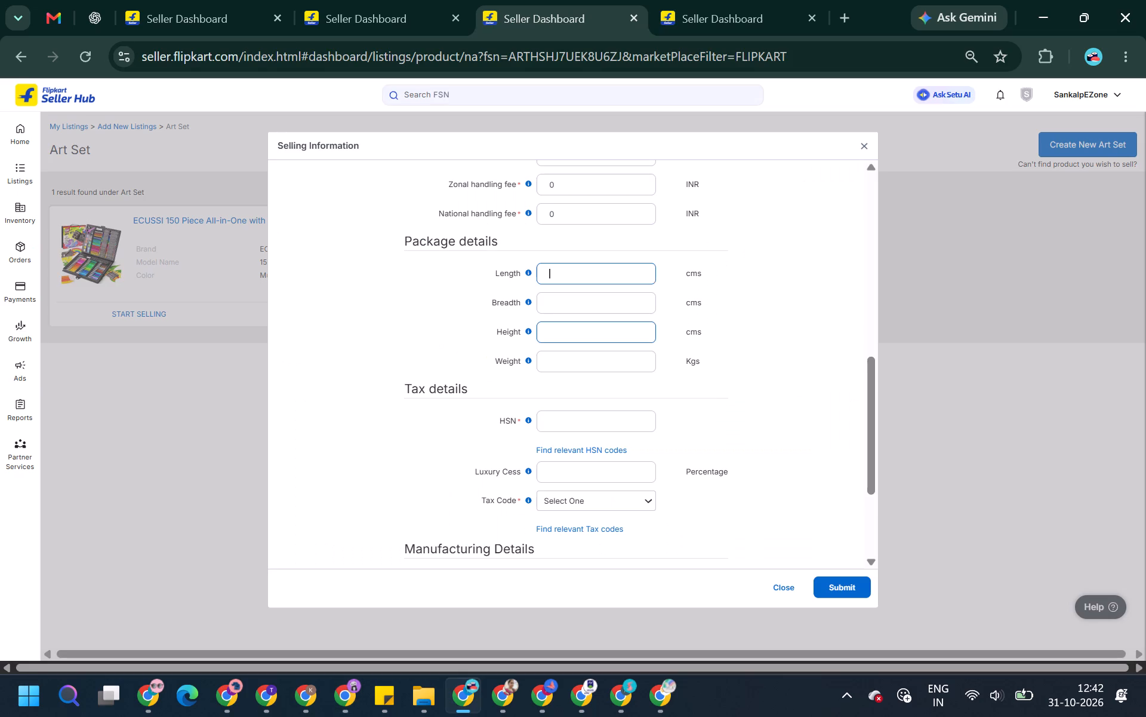
Switch to the Amazon Seller Central account health dashboard and open the Product Authenticity Customer Complaints issues.
key(alt+Tab)
scroll(638, 416, down, 2)
scroll(685, 280, up, 2)
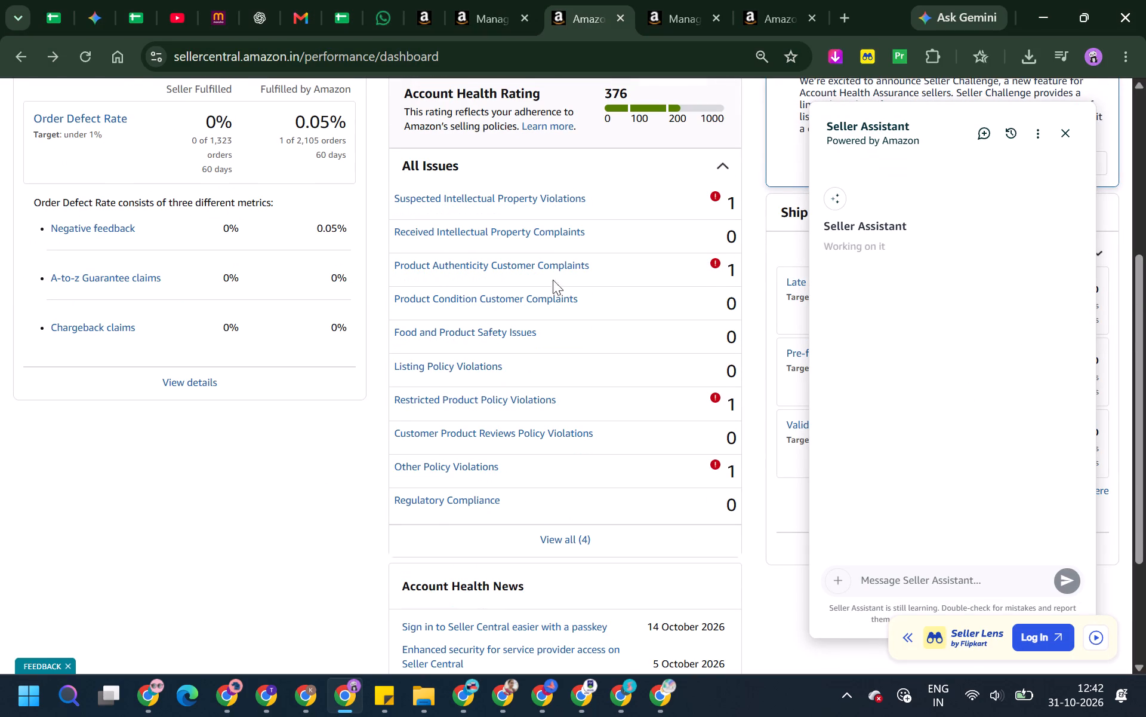
click(427, 268)
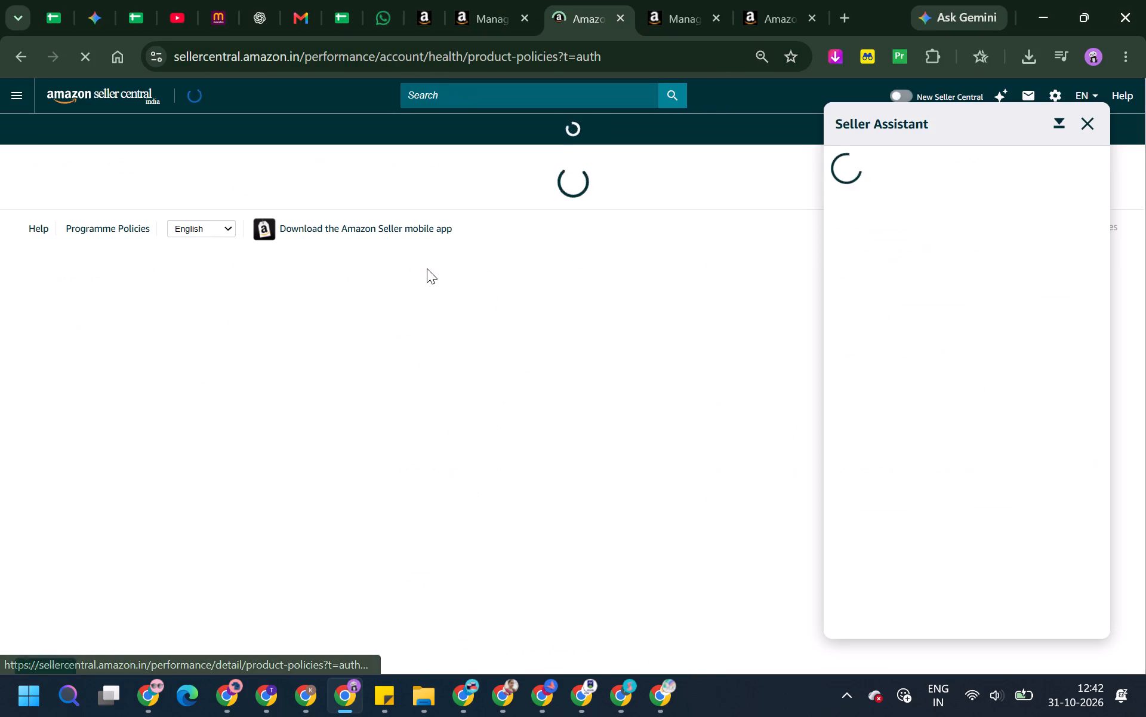
Dismiss the Seller Assistant and view the open product authenticity complaint entry on the Policy Compliance page.
scroll(427, 268, down, 6)
click(1080, 131)
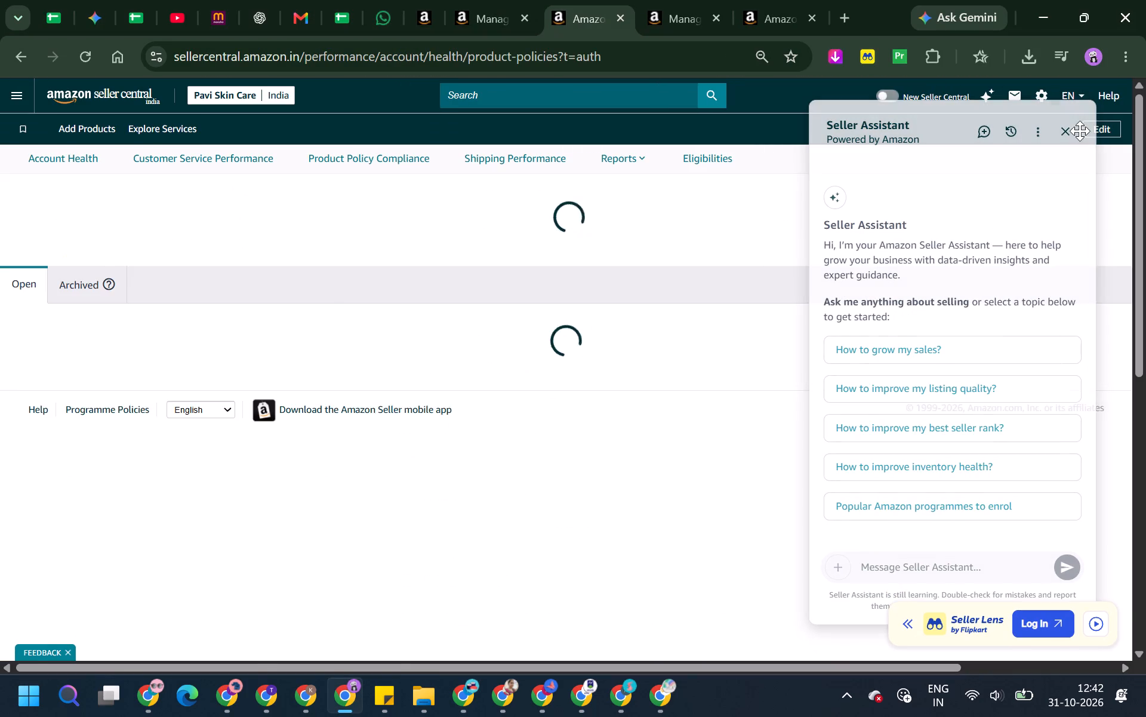
click(1066, 132)
scroll(465, 364, down, 5)
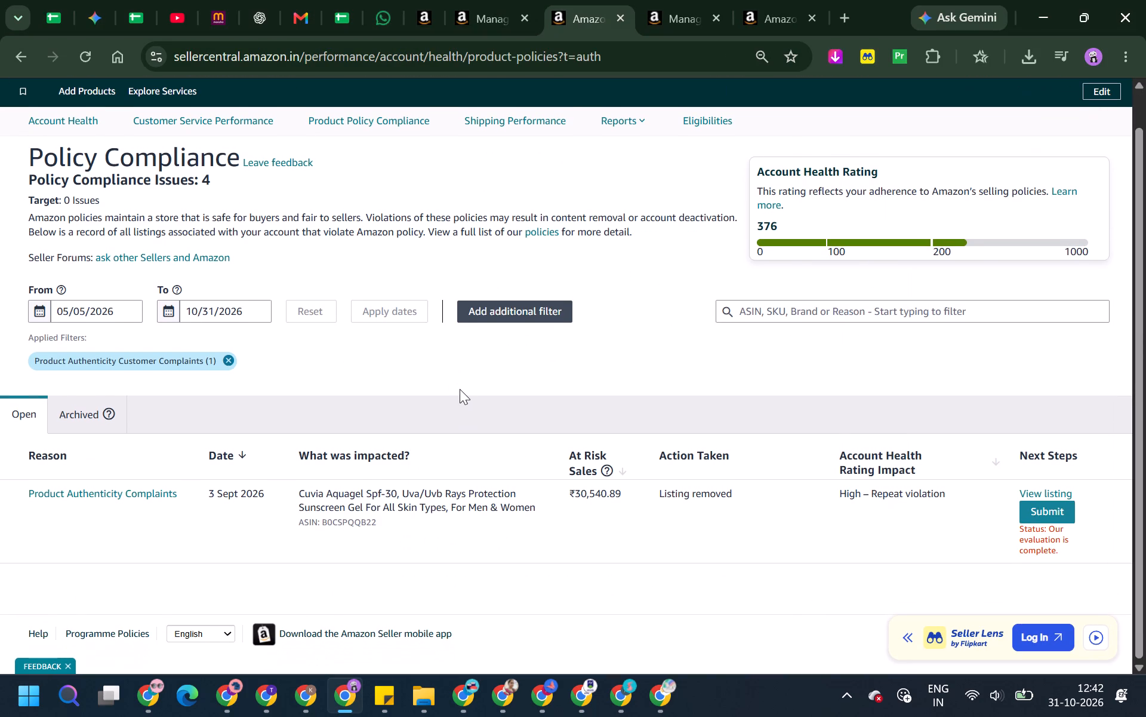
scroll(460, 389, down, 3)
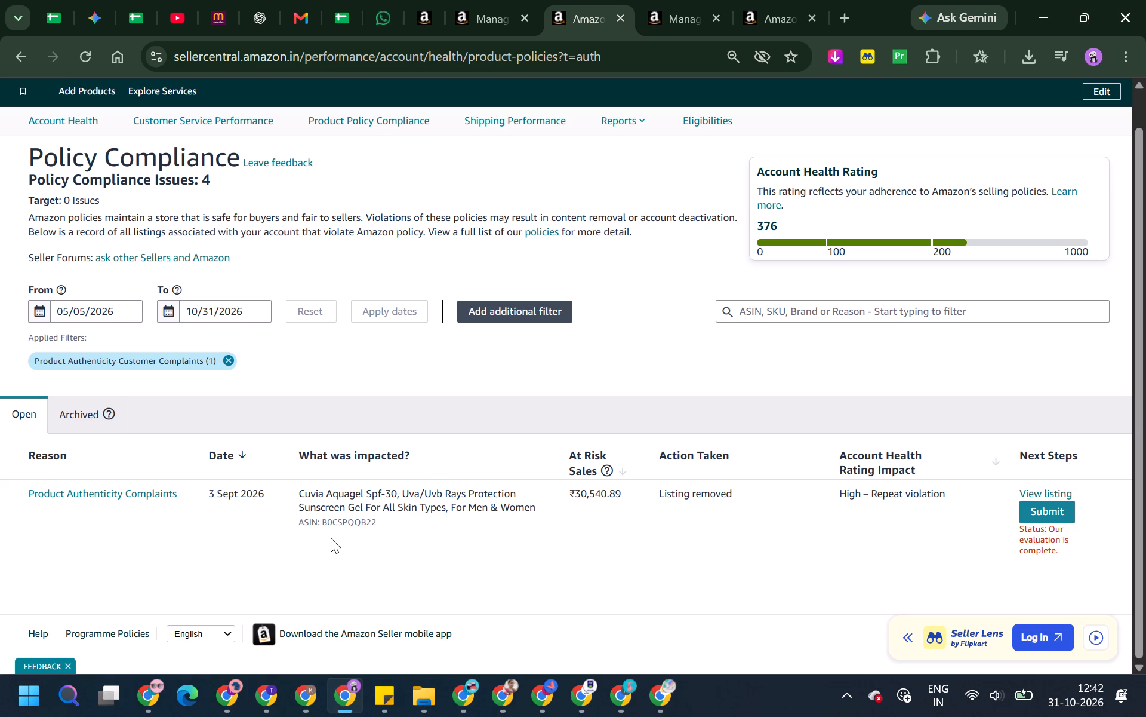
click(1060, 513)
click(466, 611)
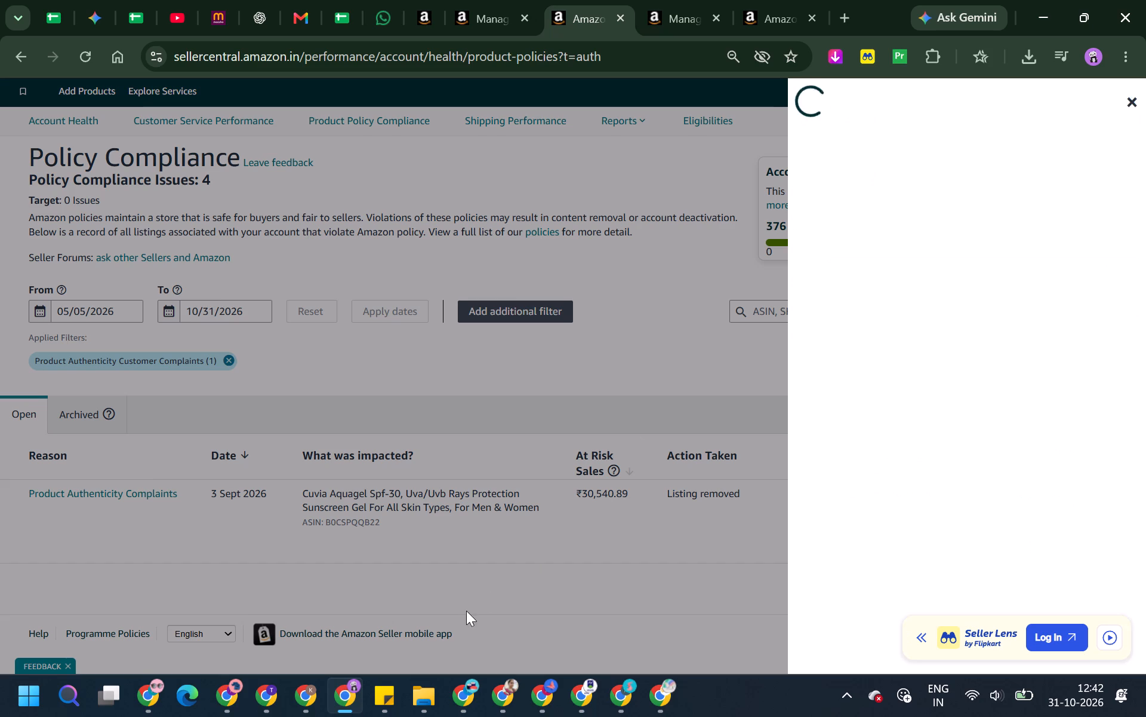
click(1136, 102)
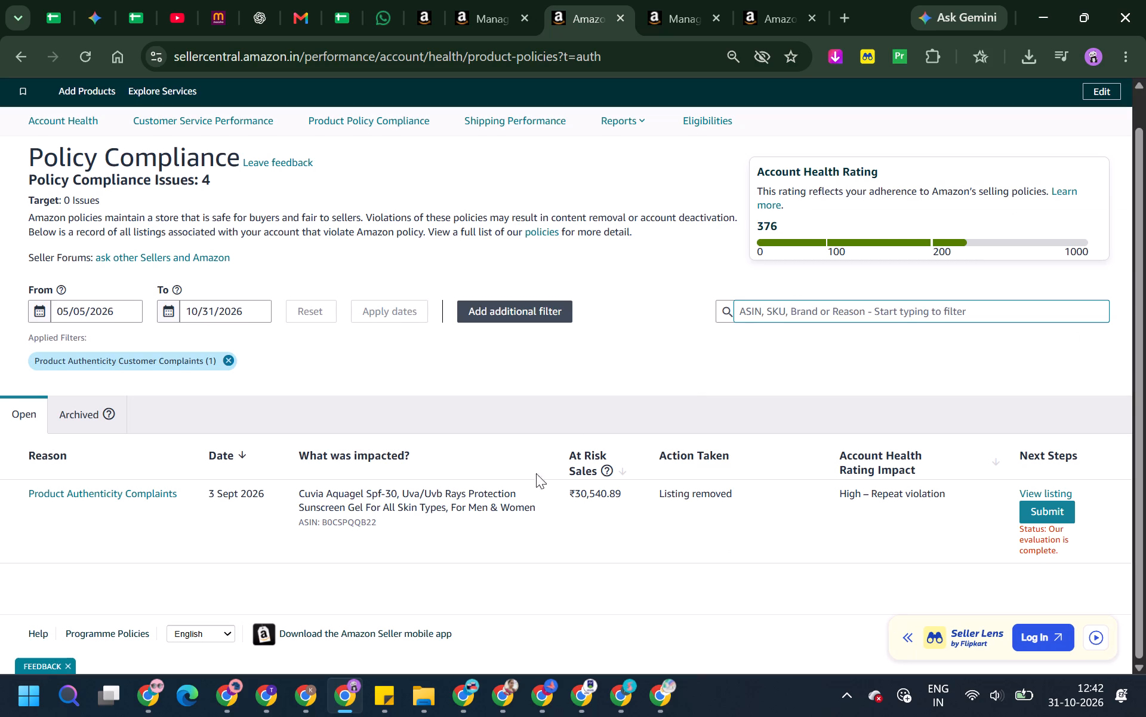
Copy the ASIN B0CSPQQB22 of the Cuvia Aquagel sunscreen from the complaint entry and search for it in Manage products.
double_click(353, 525)
key(ctrl+c)
key(ctrl+c)
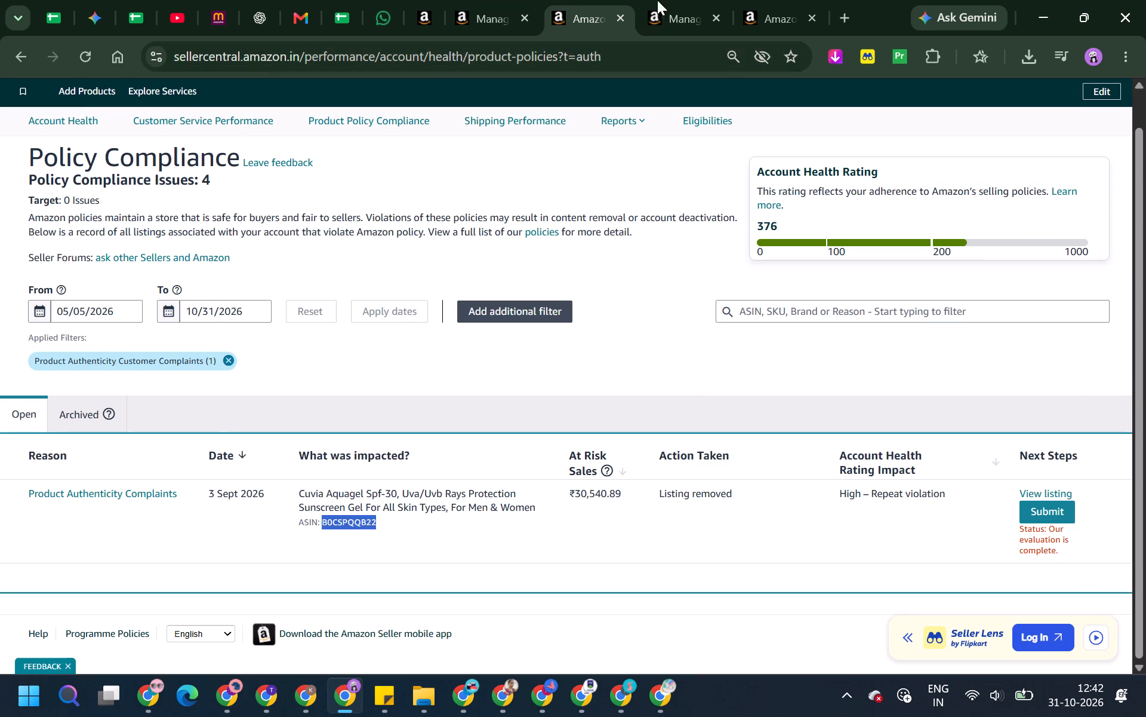
click(667, 0)
key(ctrl+v)
key(Return)
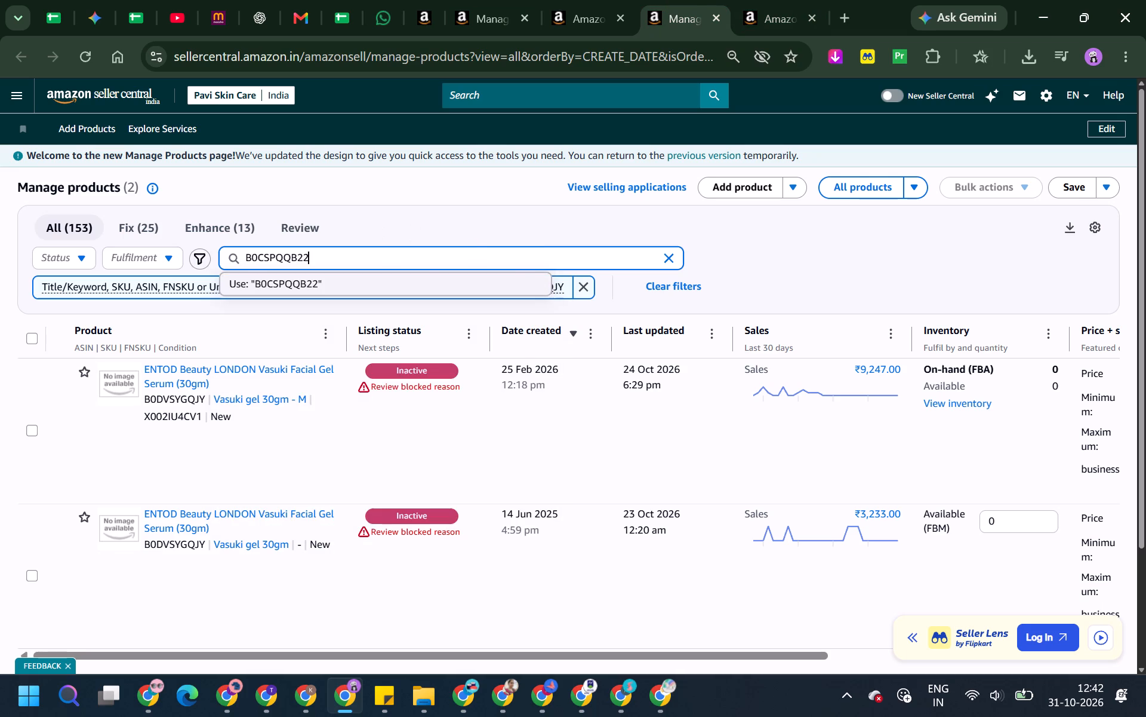
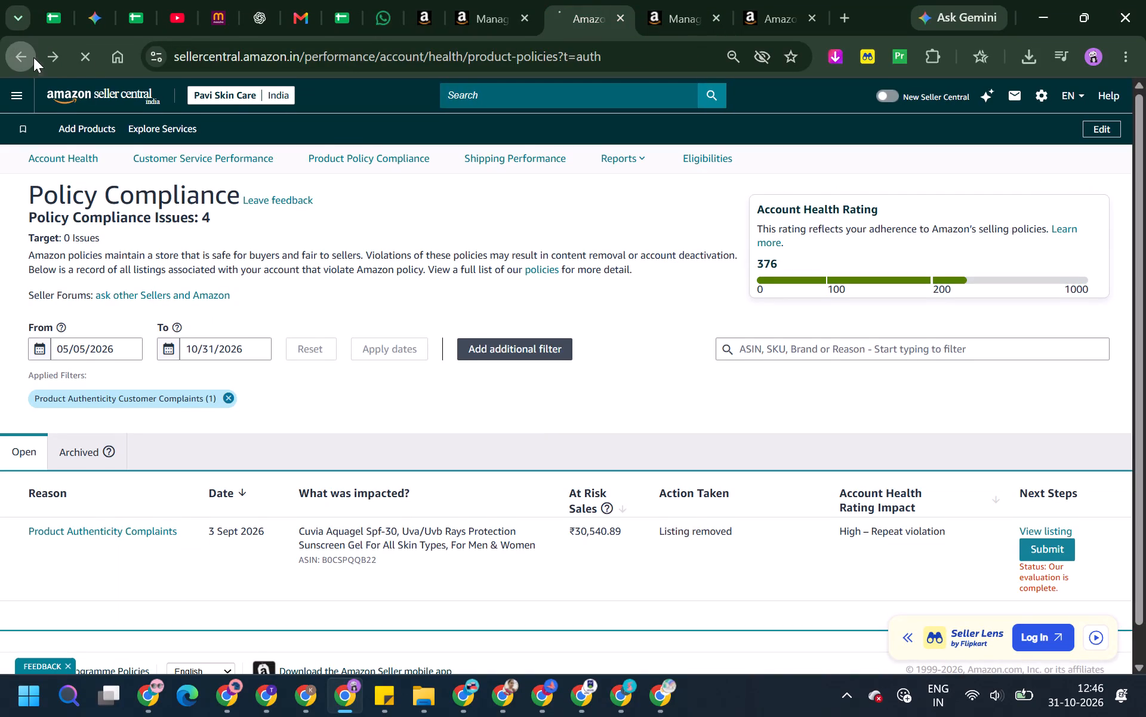
Review the All Issues list under Policy Compliance on the account health dashboard.
scroll(507, 289, down, 6)
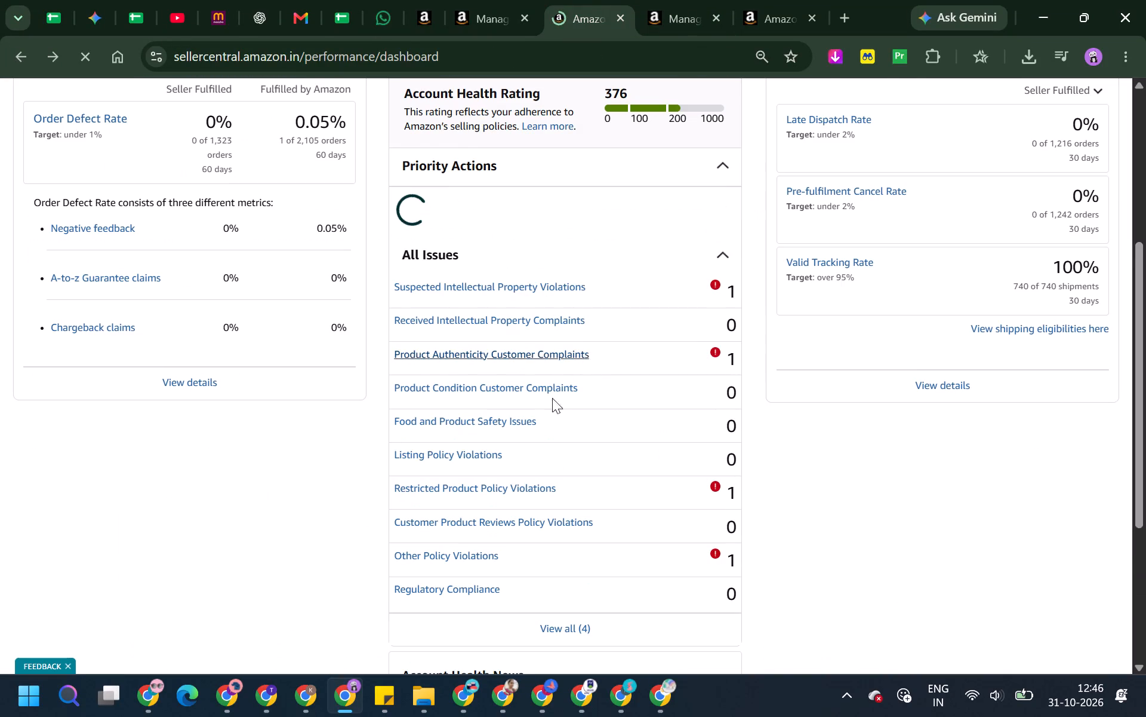
scroll(340, 498, up, 1)
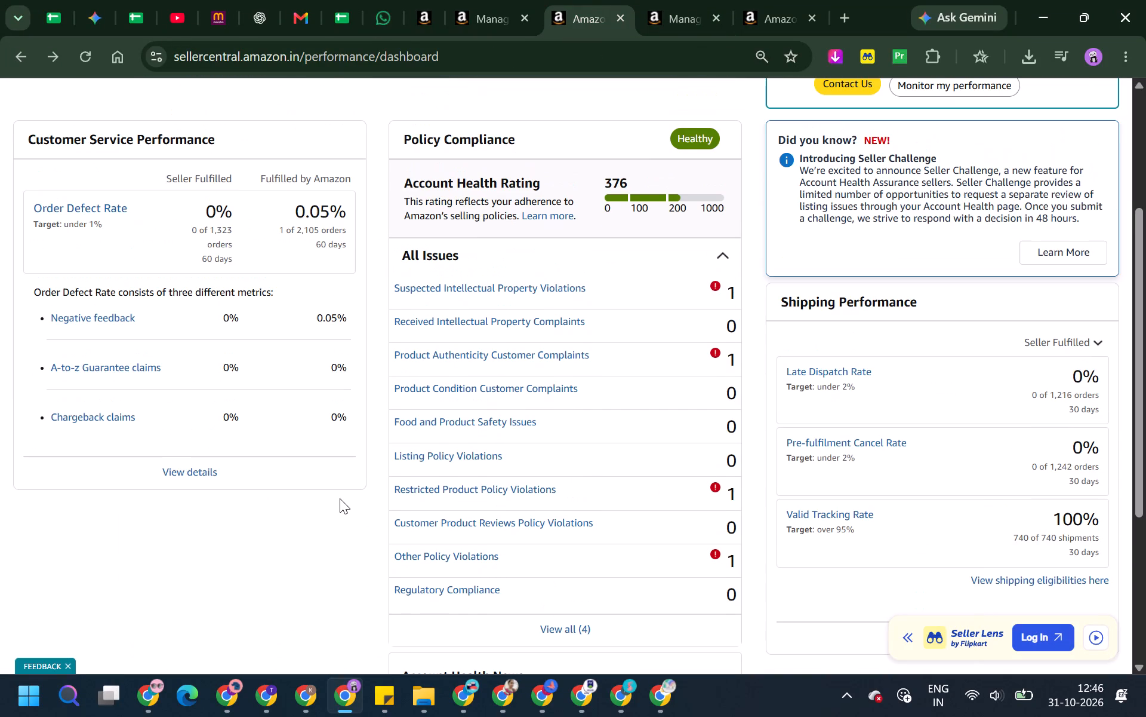
scroll(340, 498, down, 1)
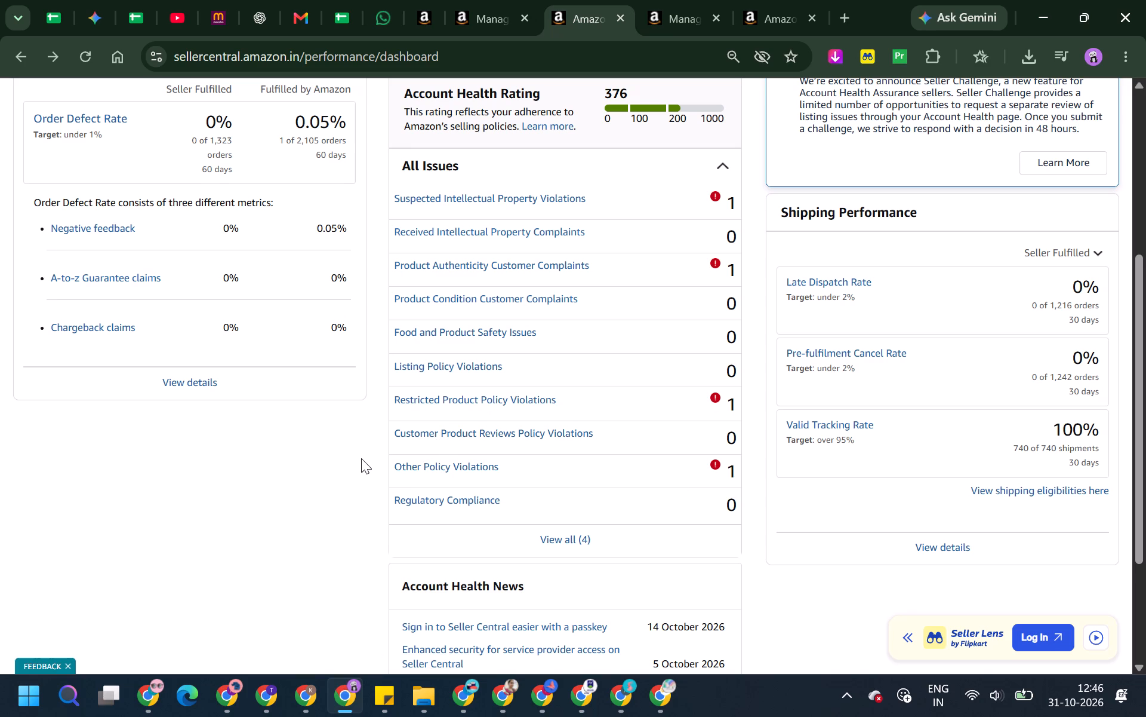
Open the Restricted Product Policy Violations issues and expand the details of the HOPJOY EVA TAB violation to examine its reason.
click(454, 399)
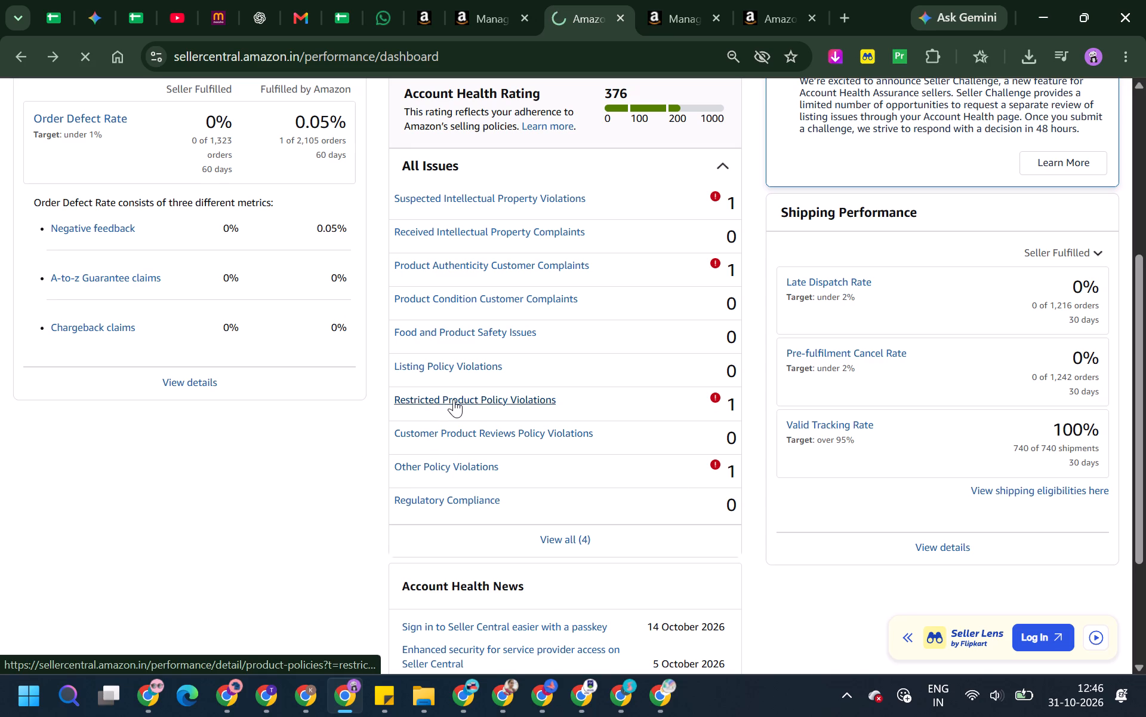
scroll(443, 413, down, 2)
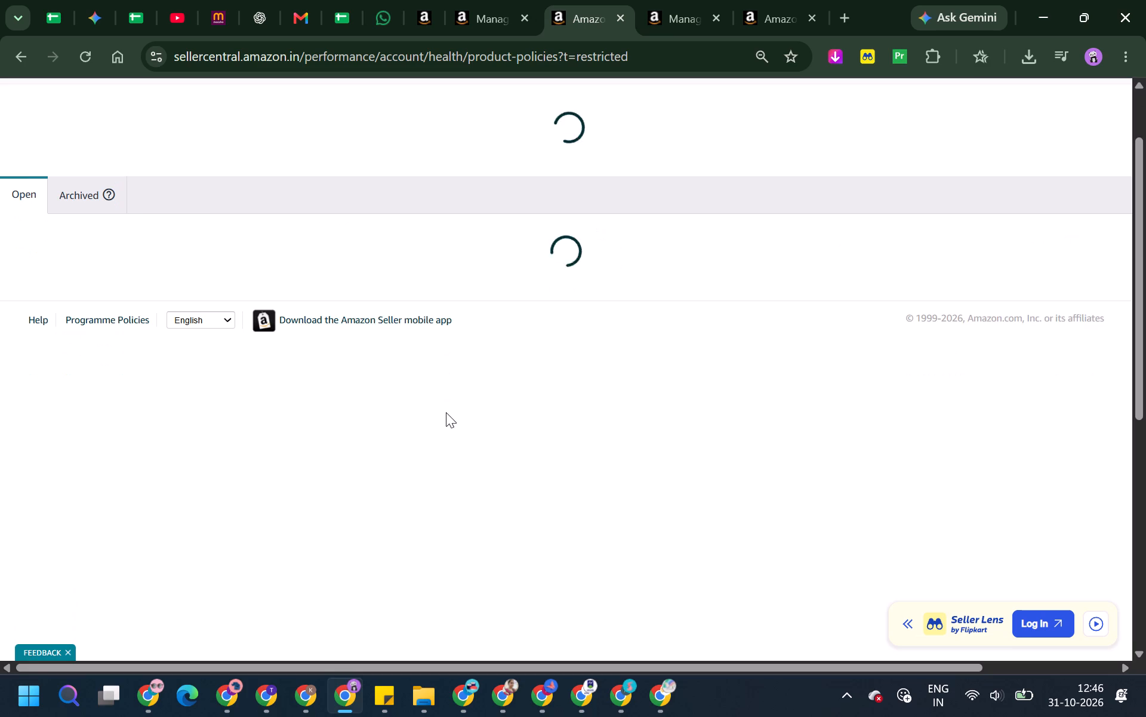
scroll(453, 412, up, 2)
scroll(453, 412, down, 3)
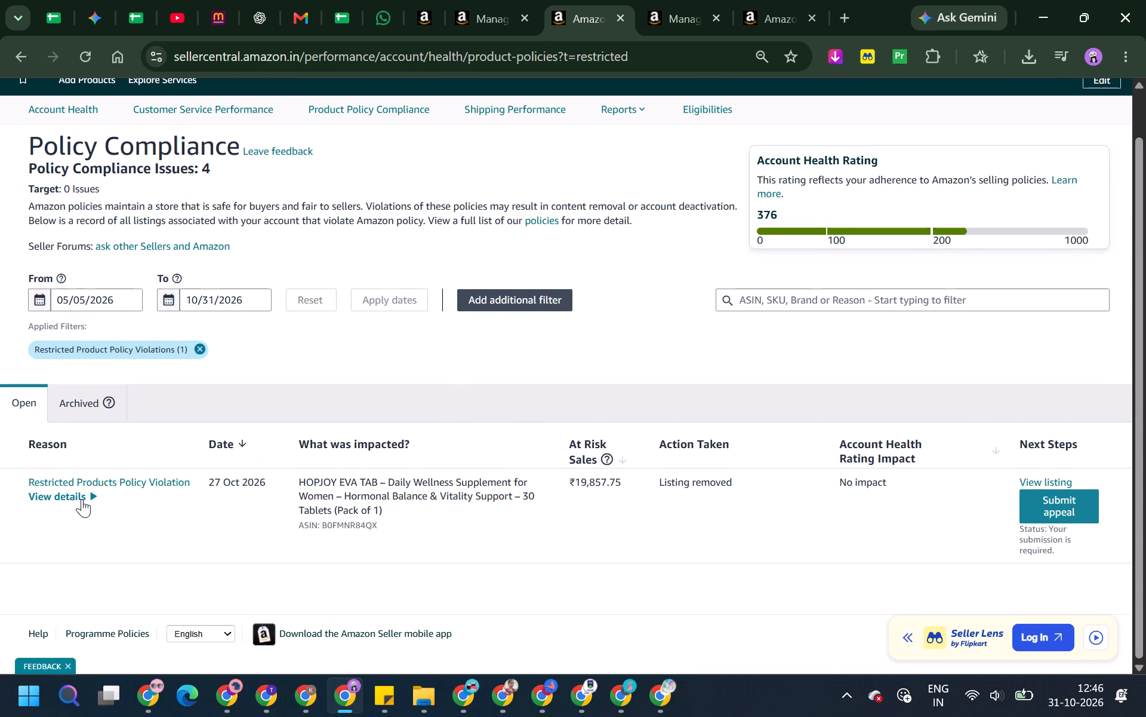
click(95, 499)
click(95, 499)
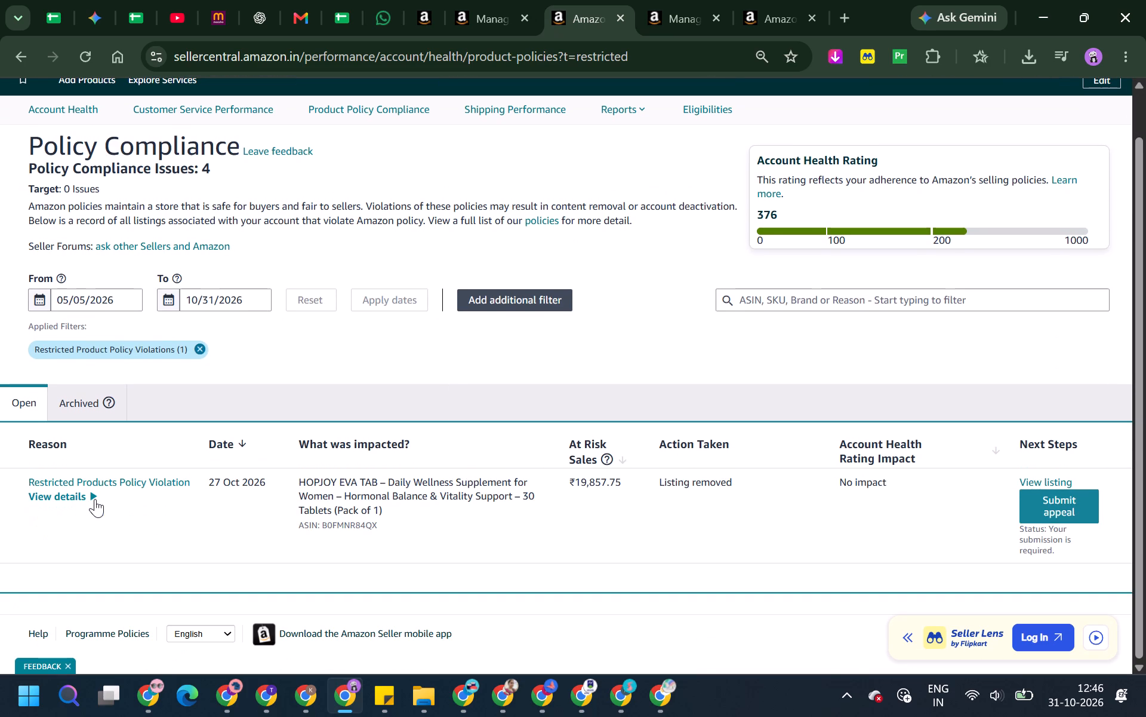
click(95, 499)
scroll(309, 387, down, 2)
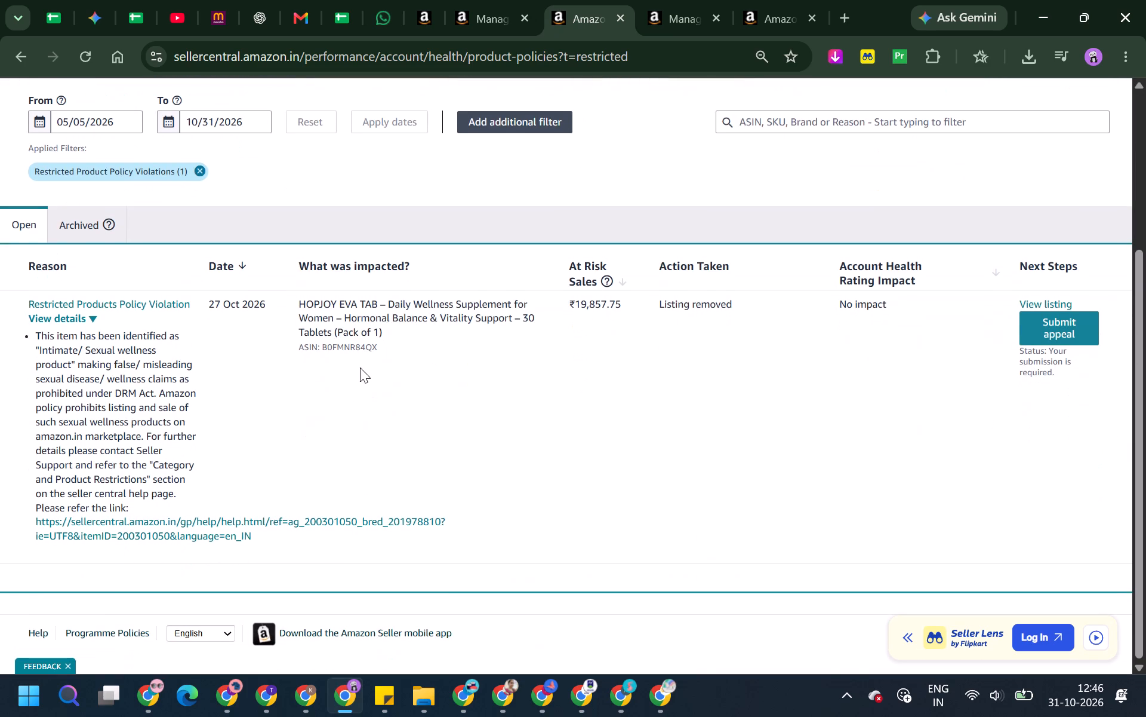
Copy the impacted ASIN B0FMNR84QX and search for it on the Manage Products page to examine its listings.
double_click(352, 347)
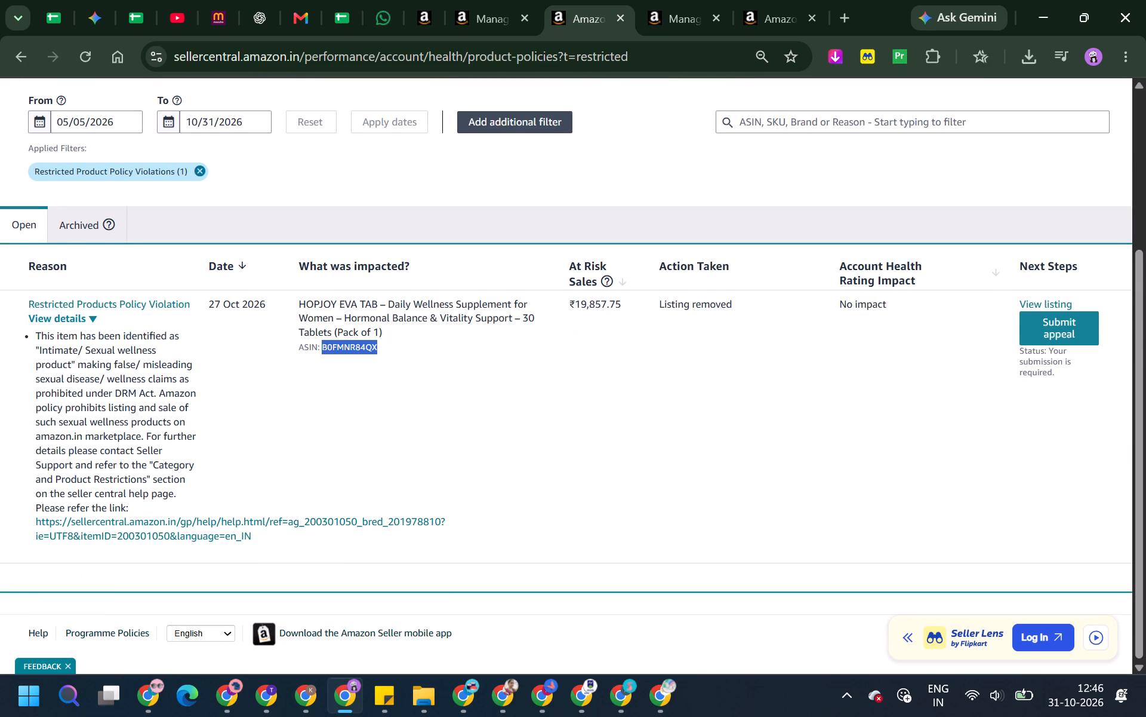
key(ctrl+c)
click(689, 0)
key(ctrl+v)
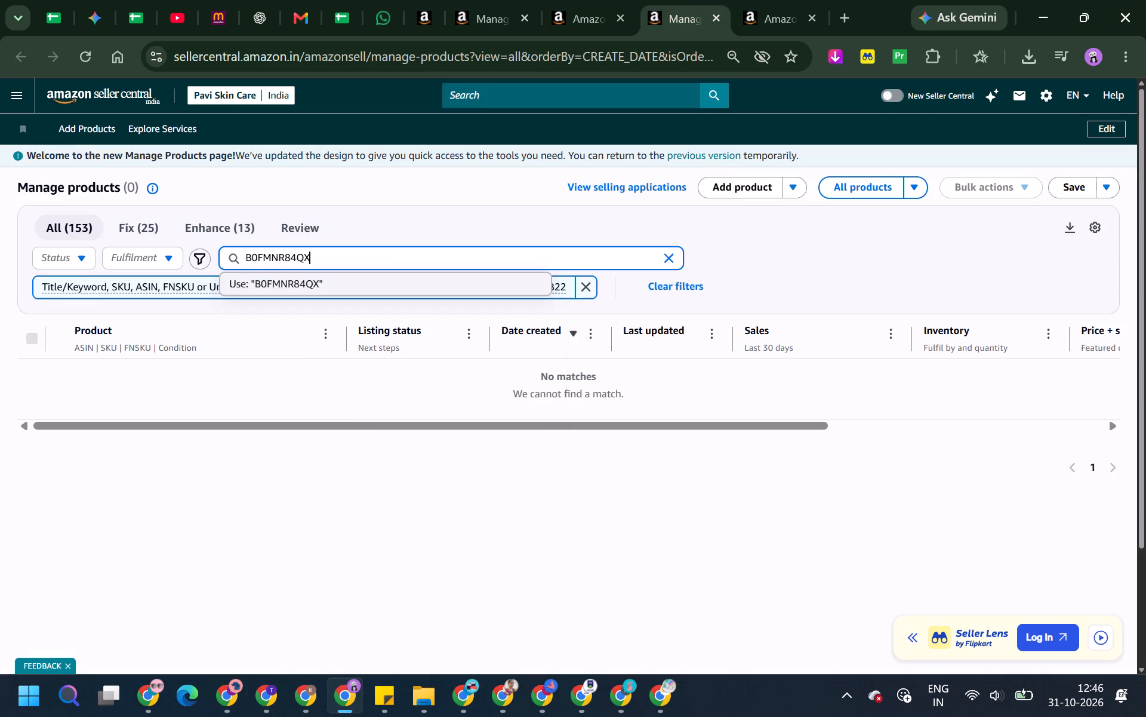
key(Return)
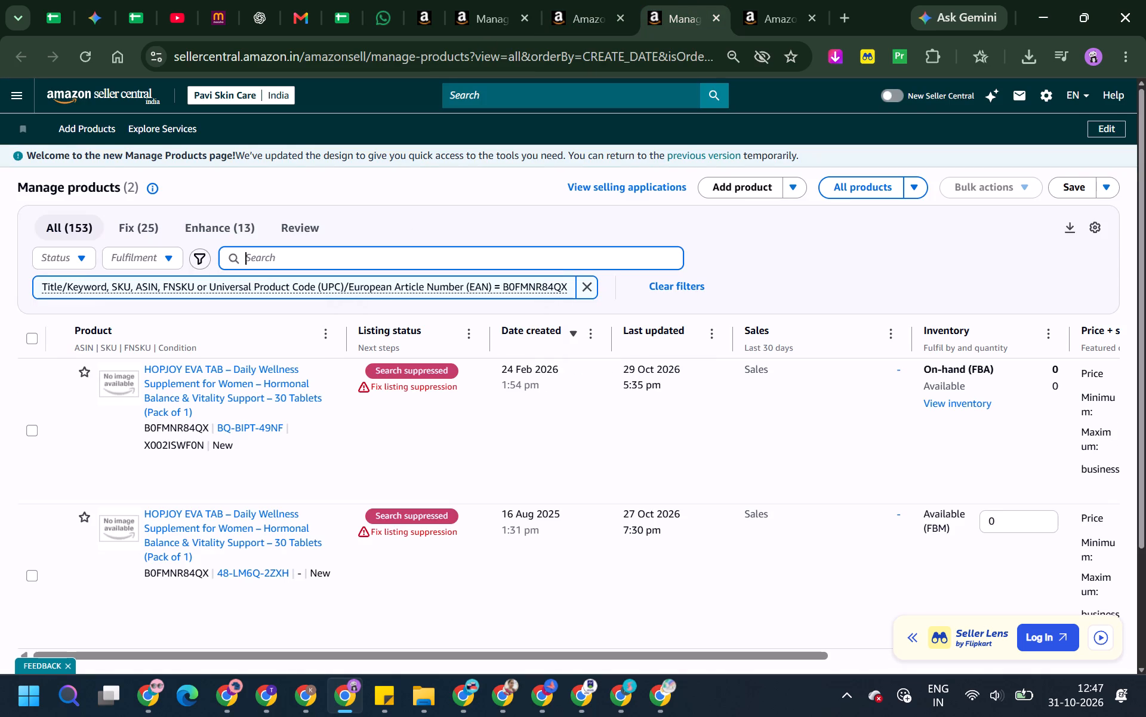
scroll(278, 483, down, 2)
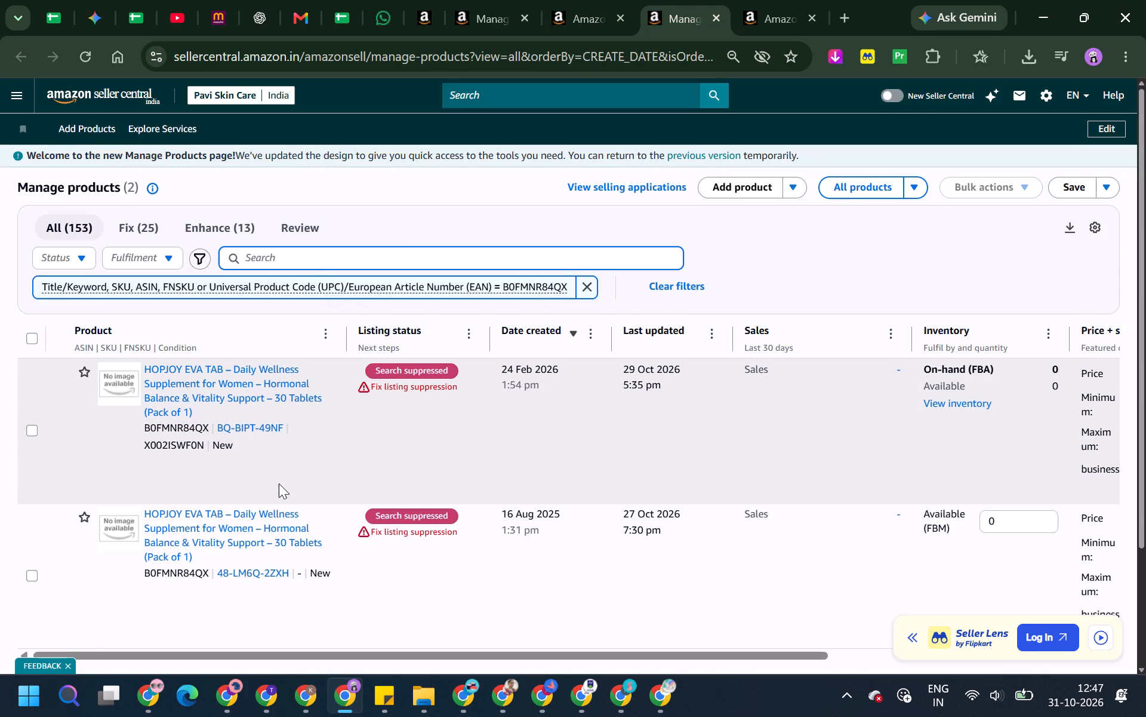
scroll(279, 483, down, 1)
Return to the Policy Compliance page and open the appeal submission for the HOPJOY EVA TAB restricted product violation.
click(582, 2)
scroll(398, 446, down, 2)
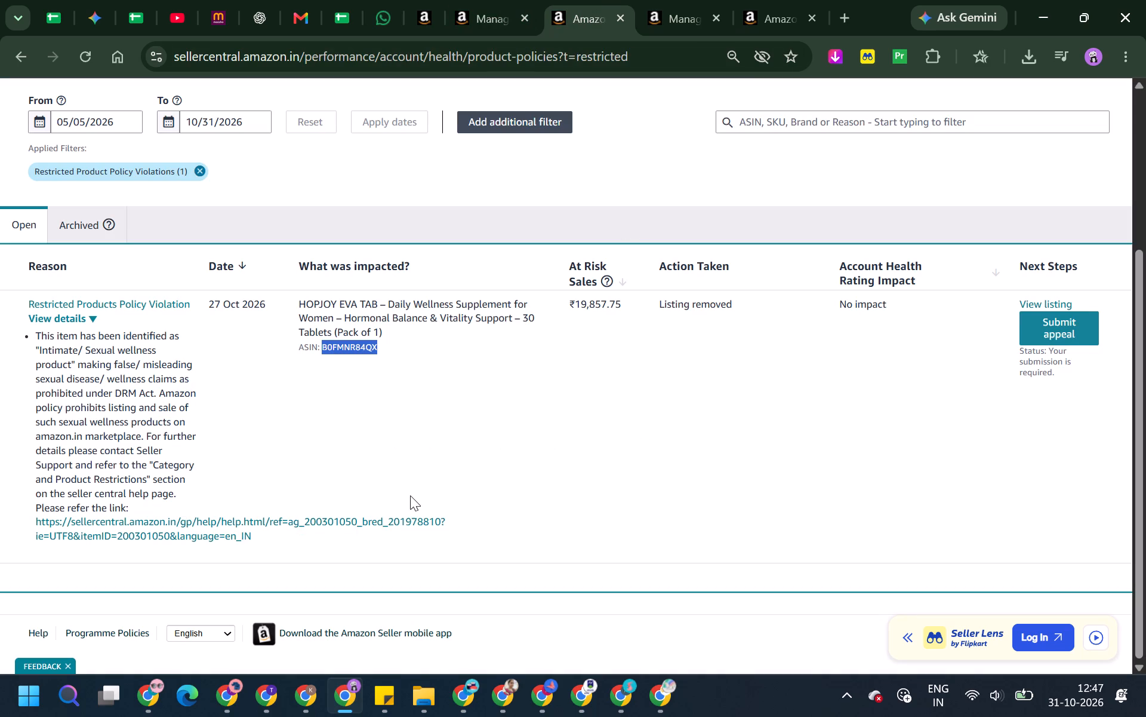
click(411, 500)
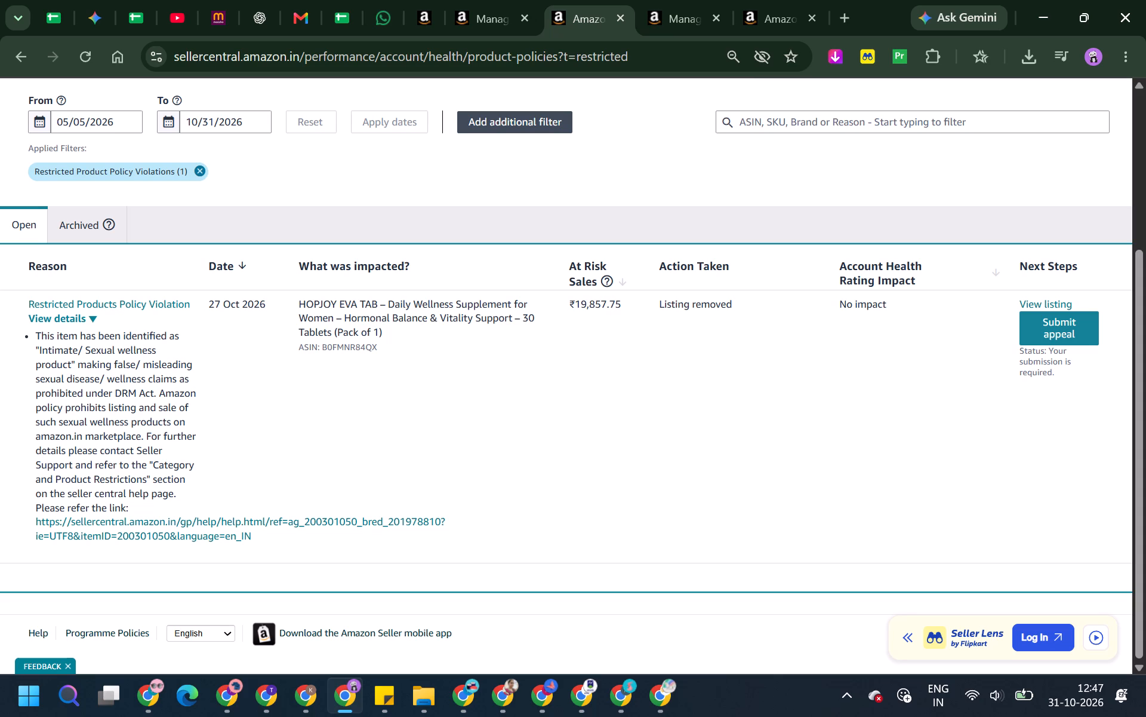
click(1040, 336)
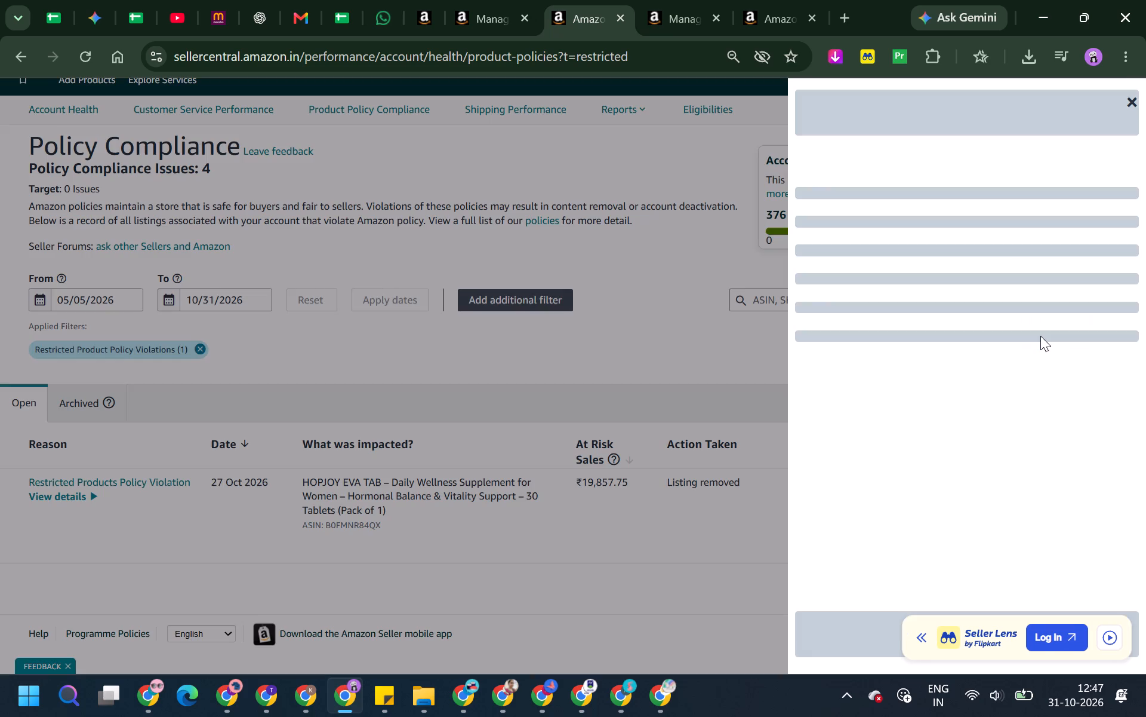
Return from the HOPJOY EVA TAB violation options to Manage Products and examine the inventory, pricing, fees and available actions of its two listings.
scroll(1040, 336, down, 3)
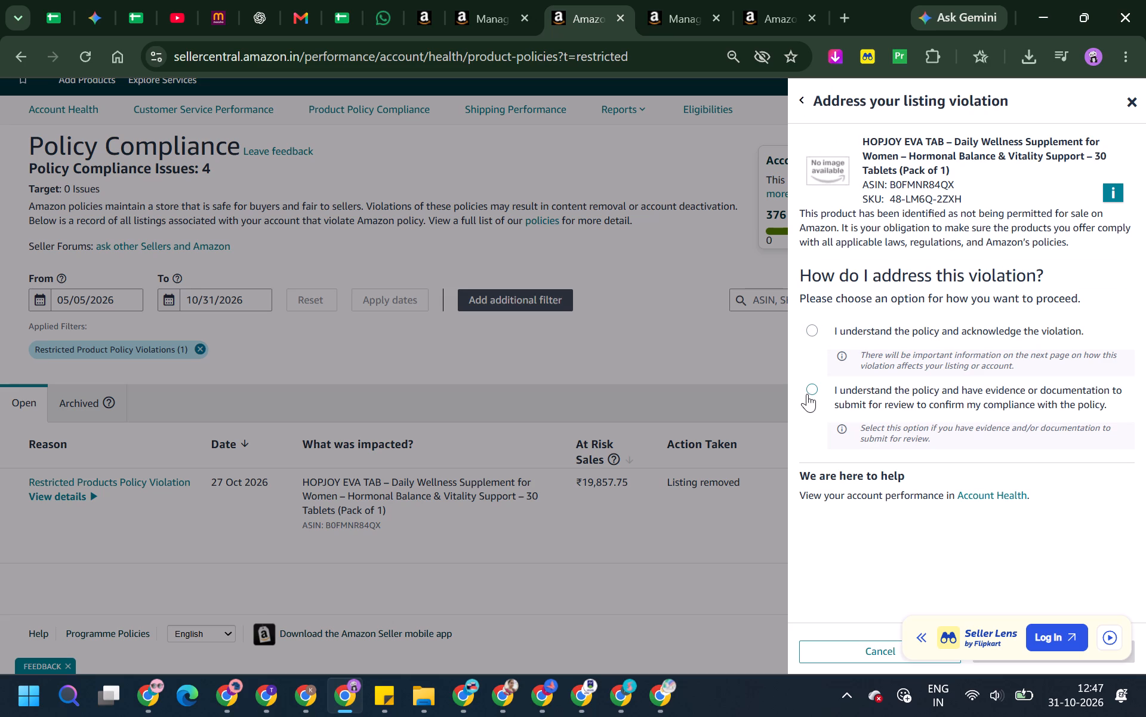
click(674, 0)
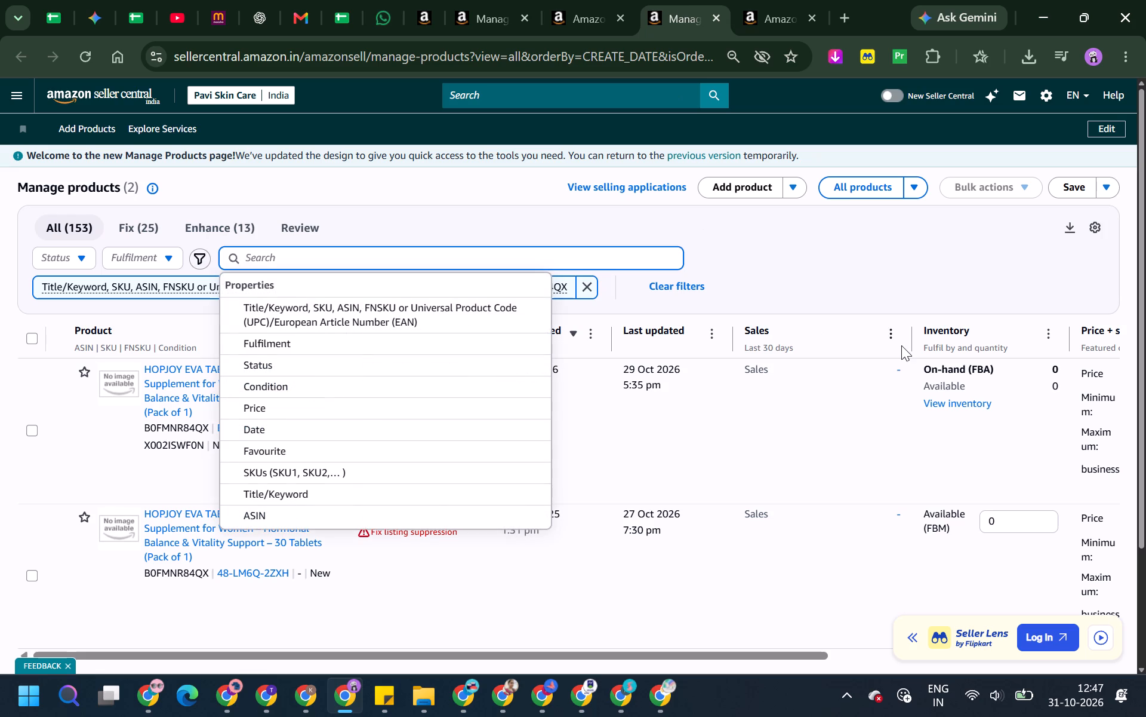
scroll(901, 345, left, 5)
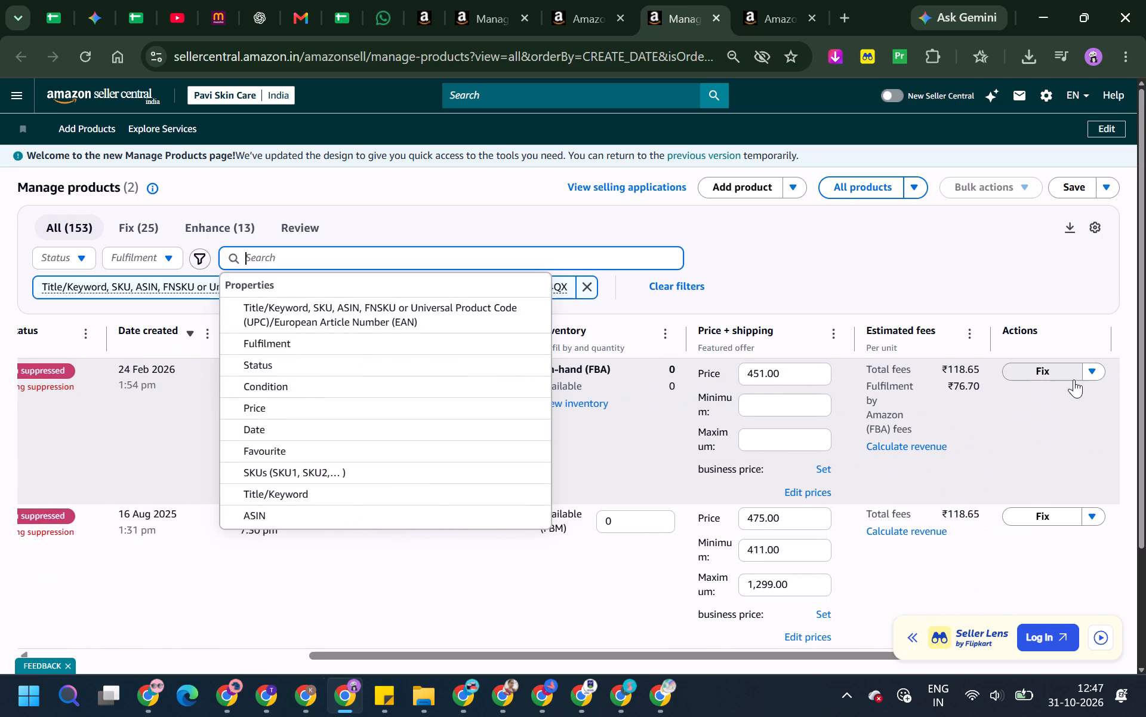
scroll(678, 406, right, 3)
click(675, 436)
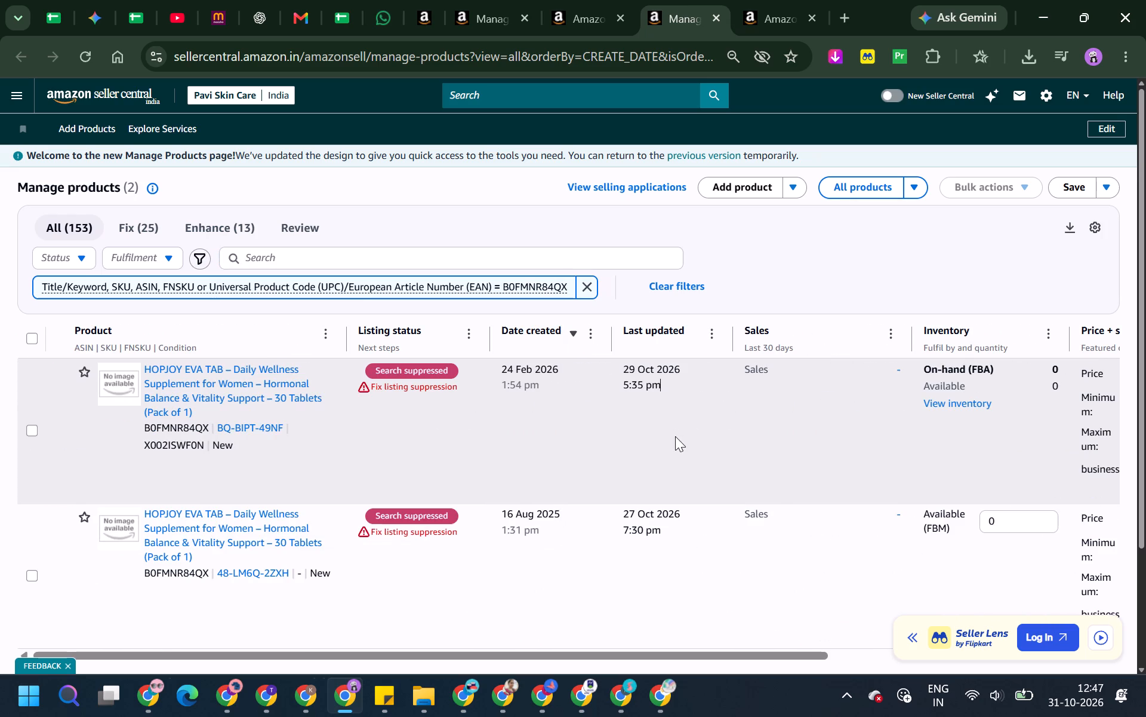
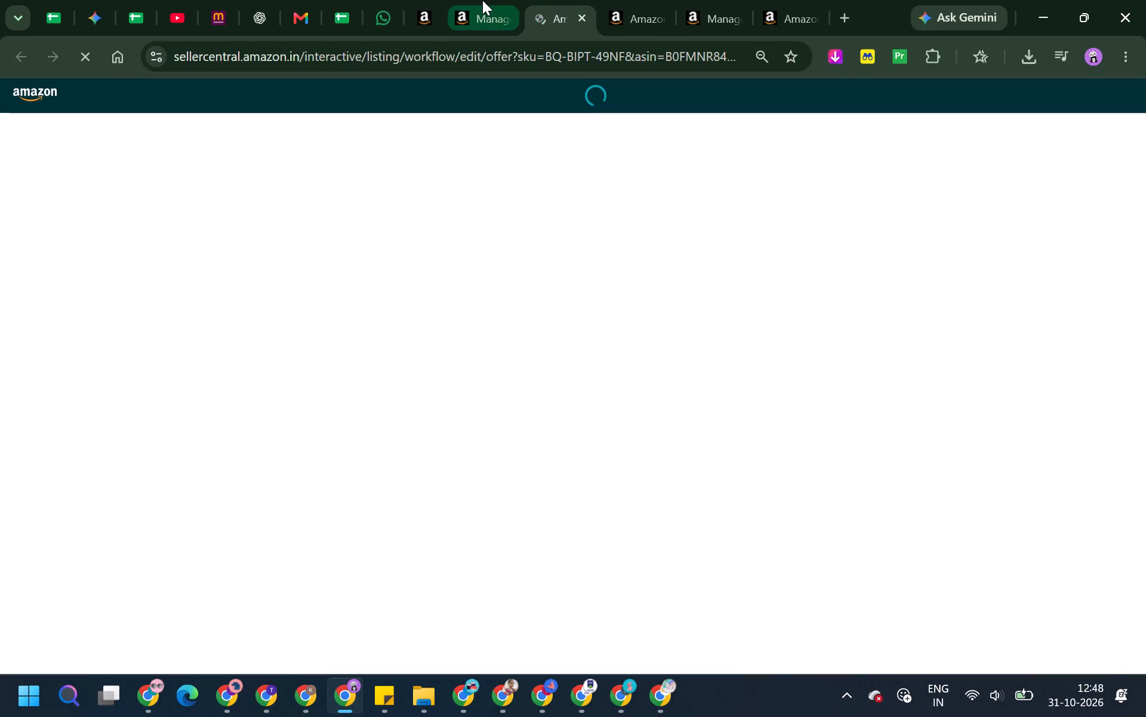
View the Edit Listing page for the HOPJOY EVA TAB, SKU BQ-BIPT-49NF, to examine its price and inventory details.
click(481, 0)
click(565, 0)
scroll(533, 290, down, 3)
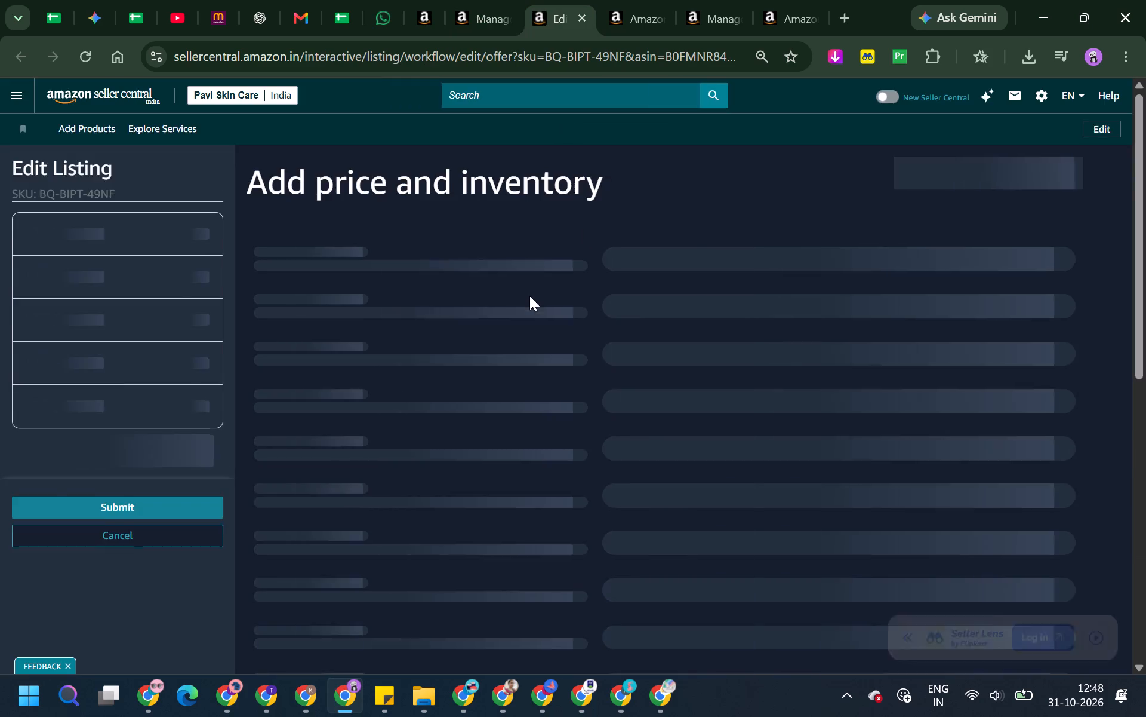
scroll(520, 363, up, 4)
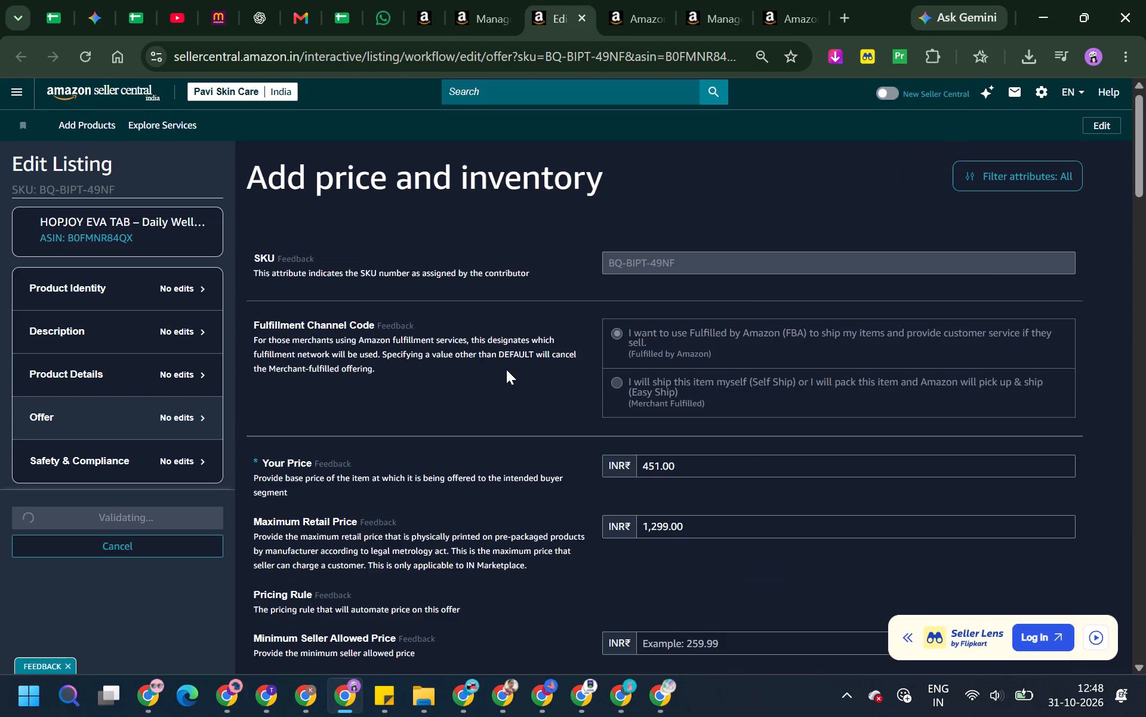
Examine the Product Identity, Description and Product Details sections of the HOPJOY EVA TAB listing with SKU BQ-BIPT-49NF.
scroll(519, 403, up, 3)
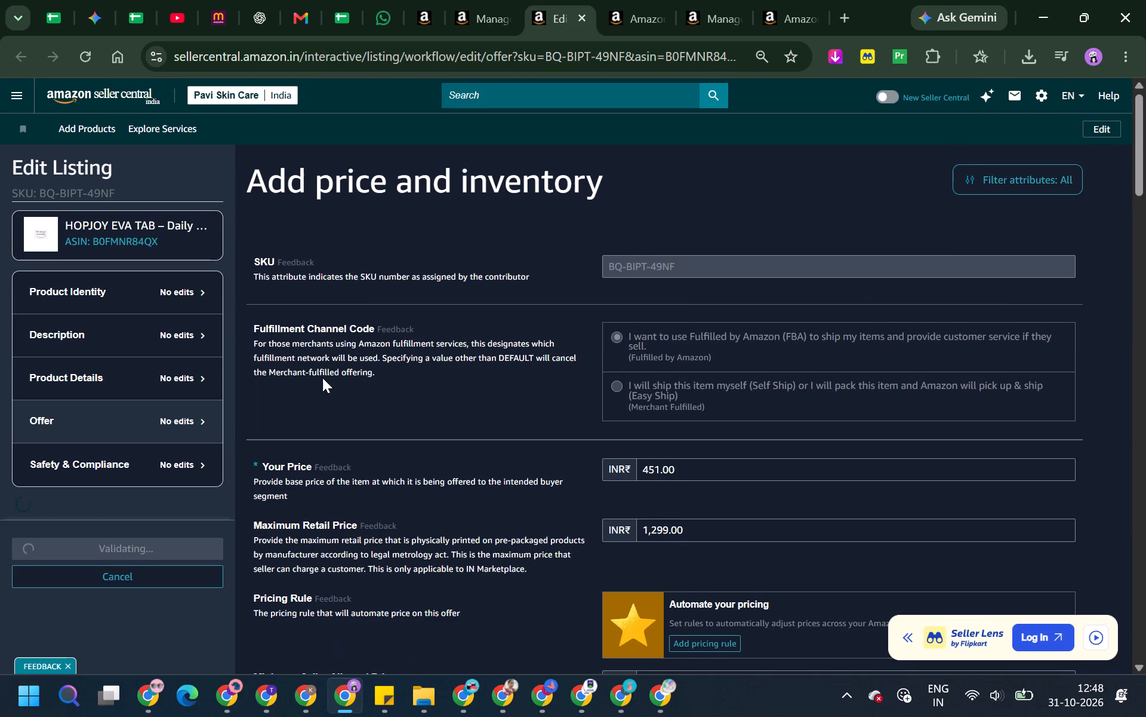
click(125, 300)
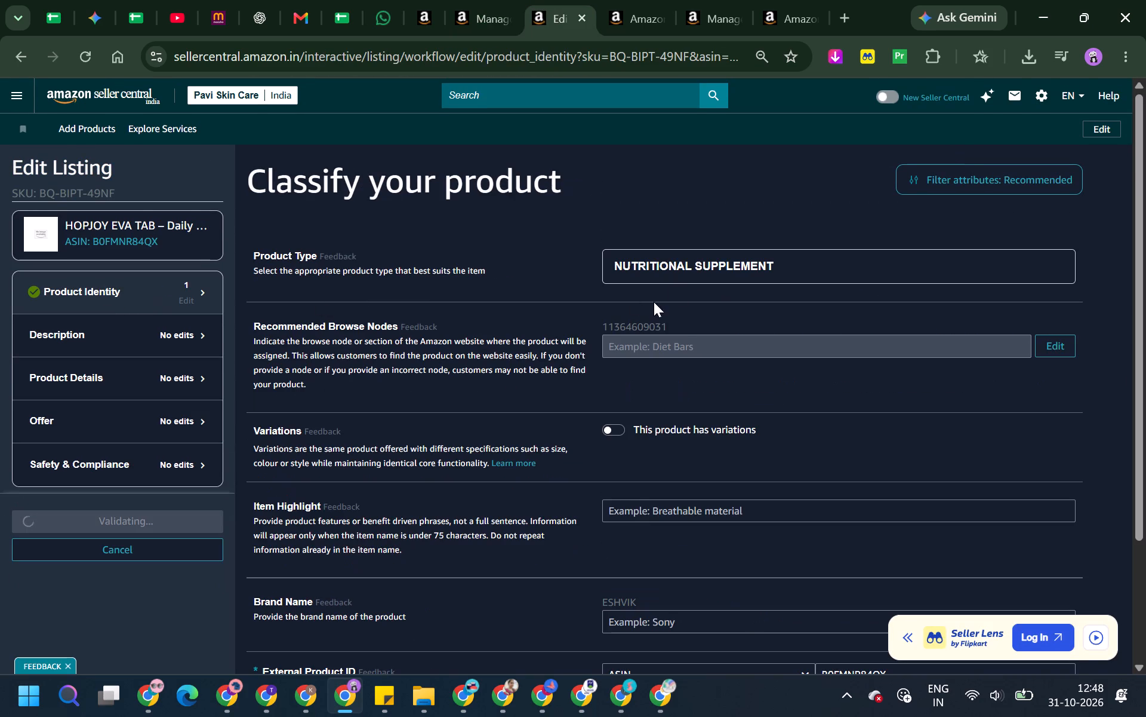
scroll(546, 331, down, 2)
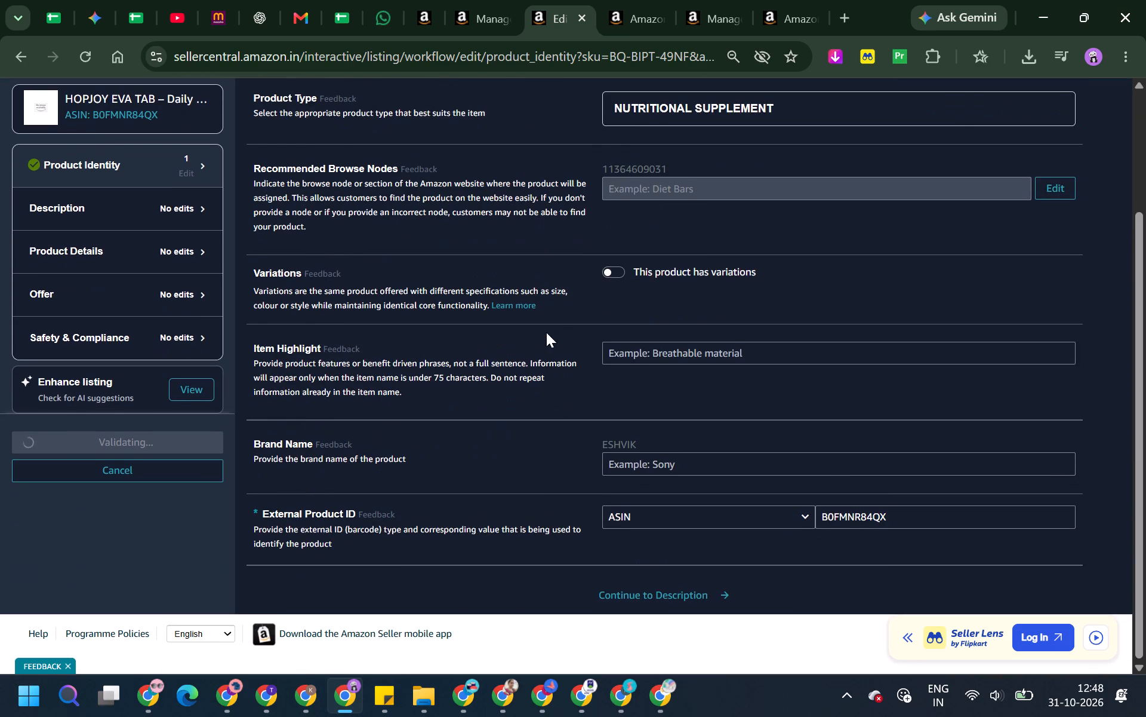
click(118, 218)
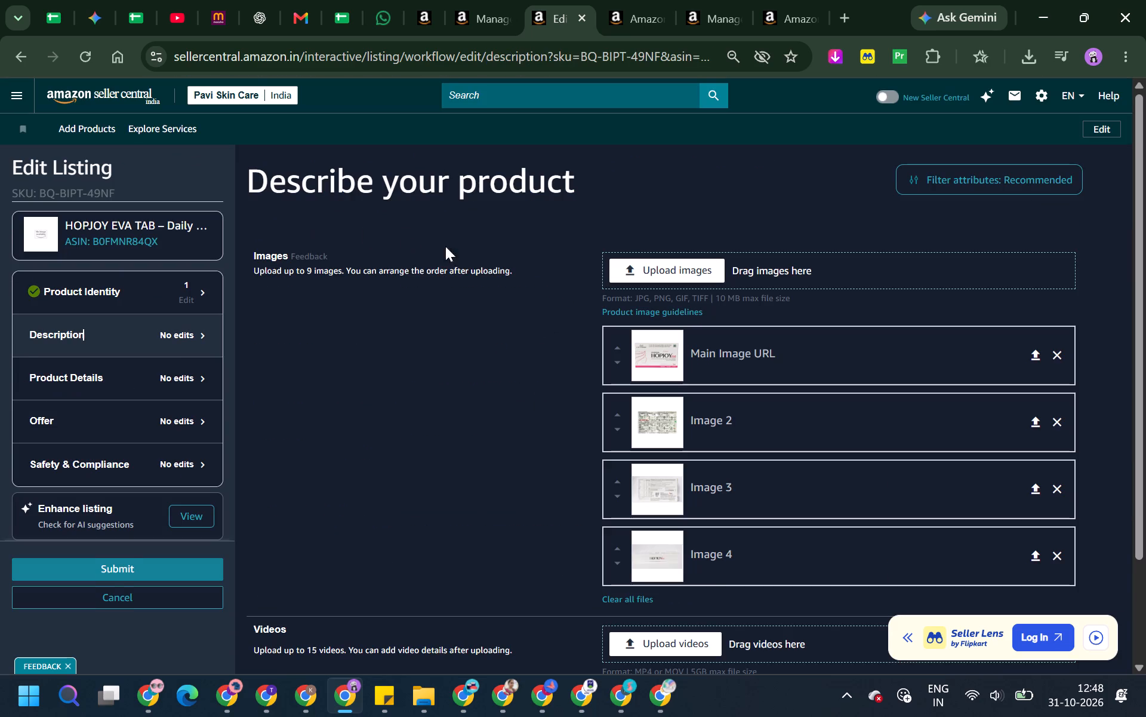
scroll(543, 272, down, 4)
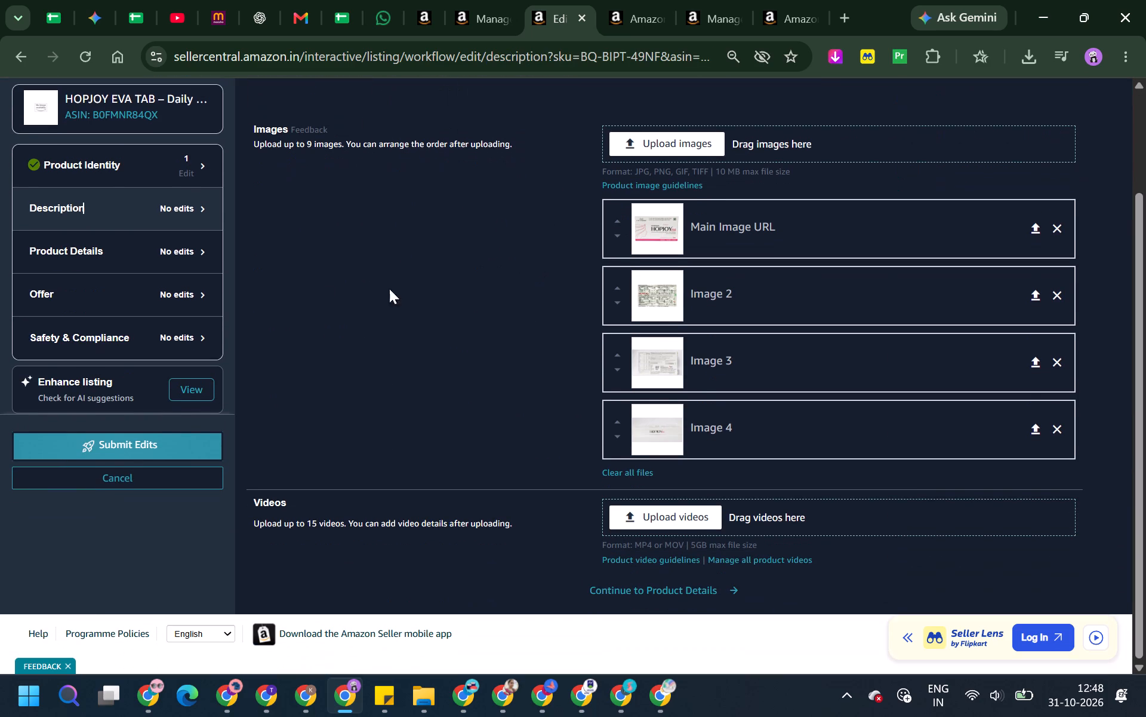
click(94, 256)
scroll(458, 246, down, 4)
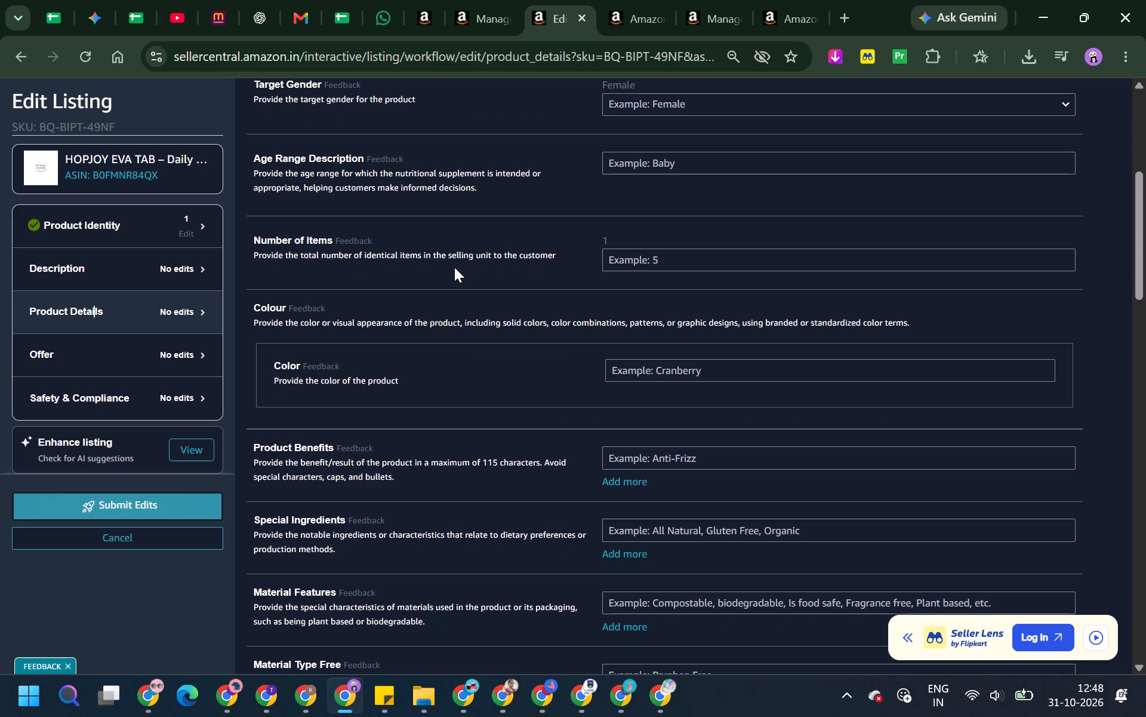
scroll(454, 267, down, 3)
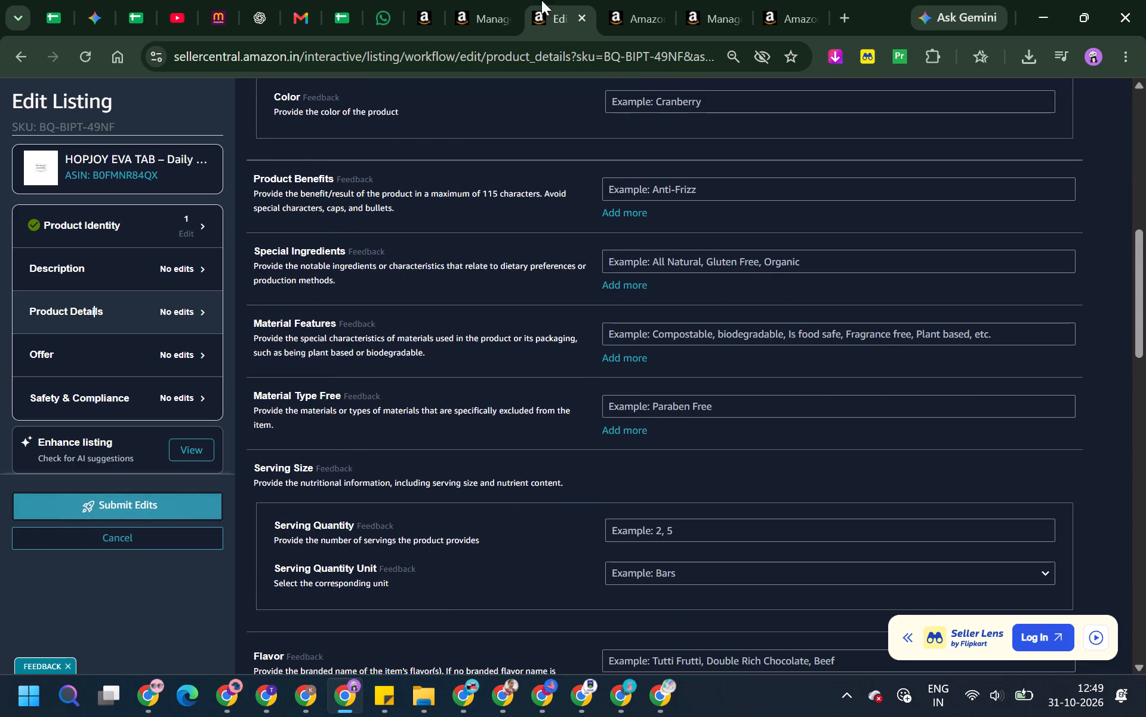
Check the product's entries in Manage All Inventory and go over the listing's Product Details, Product Identity, Safety & Compliance and Offer sections.
click(491, 0)
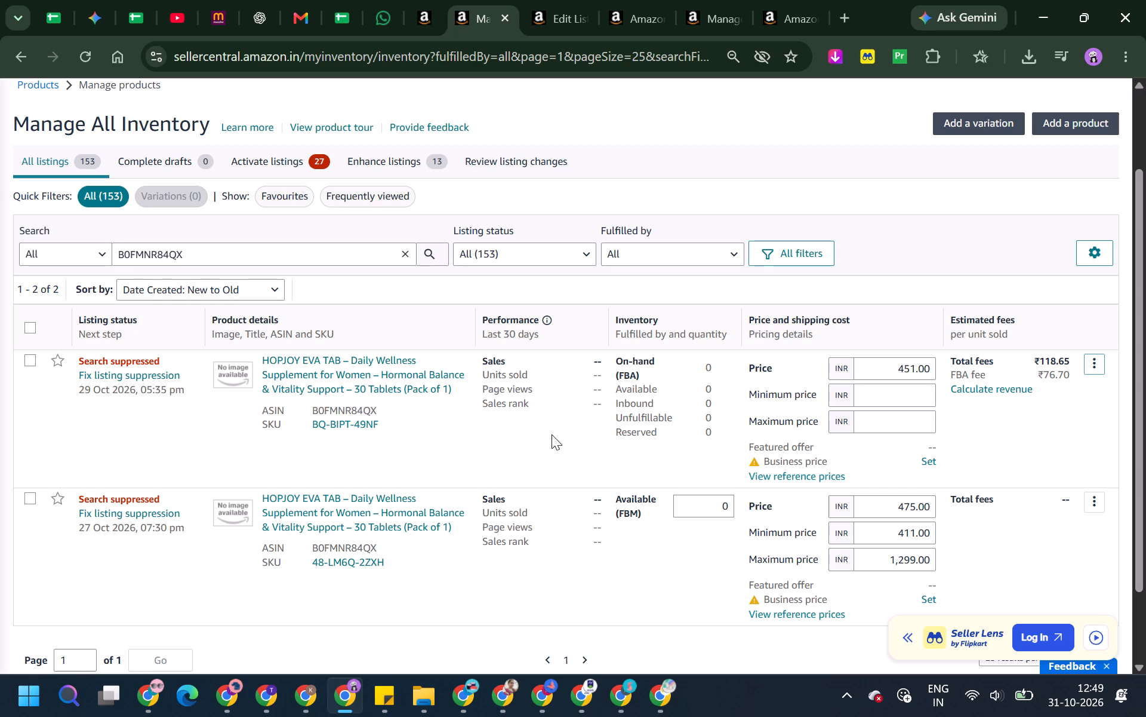
click(578, 0)
click(475, 0)
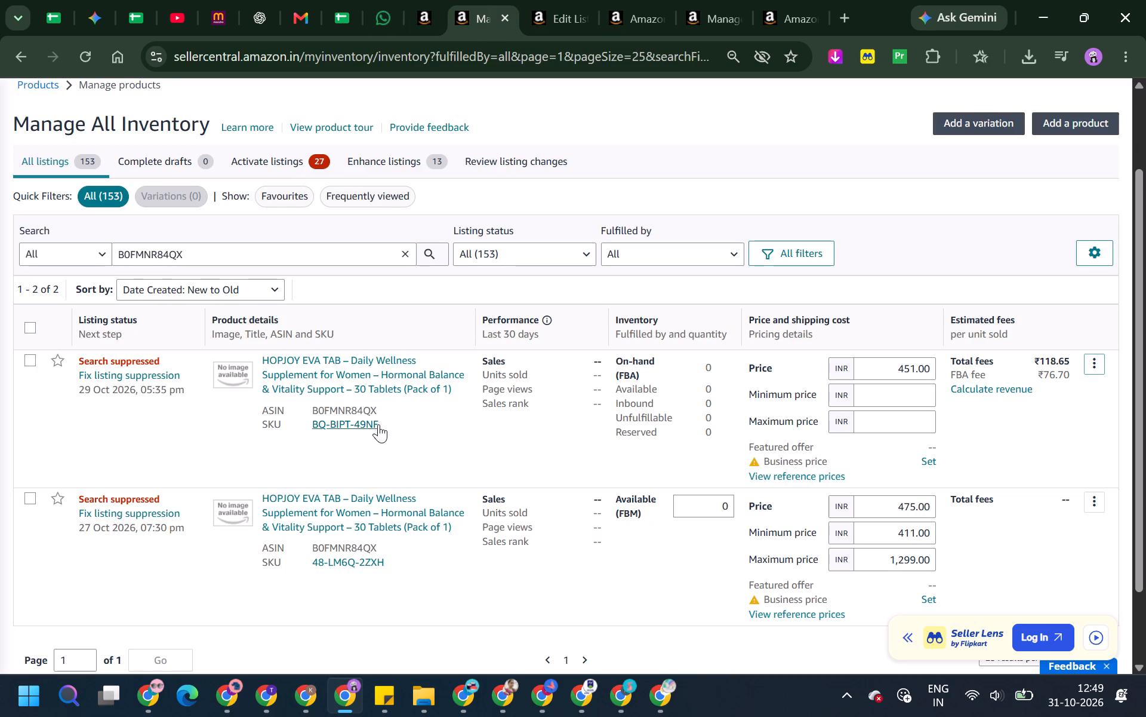
click(566, 13)
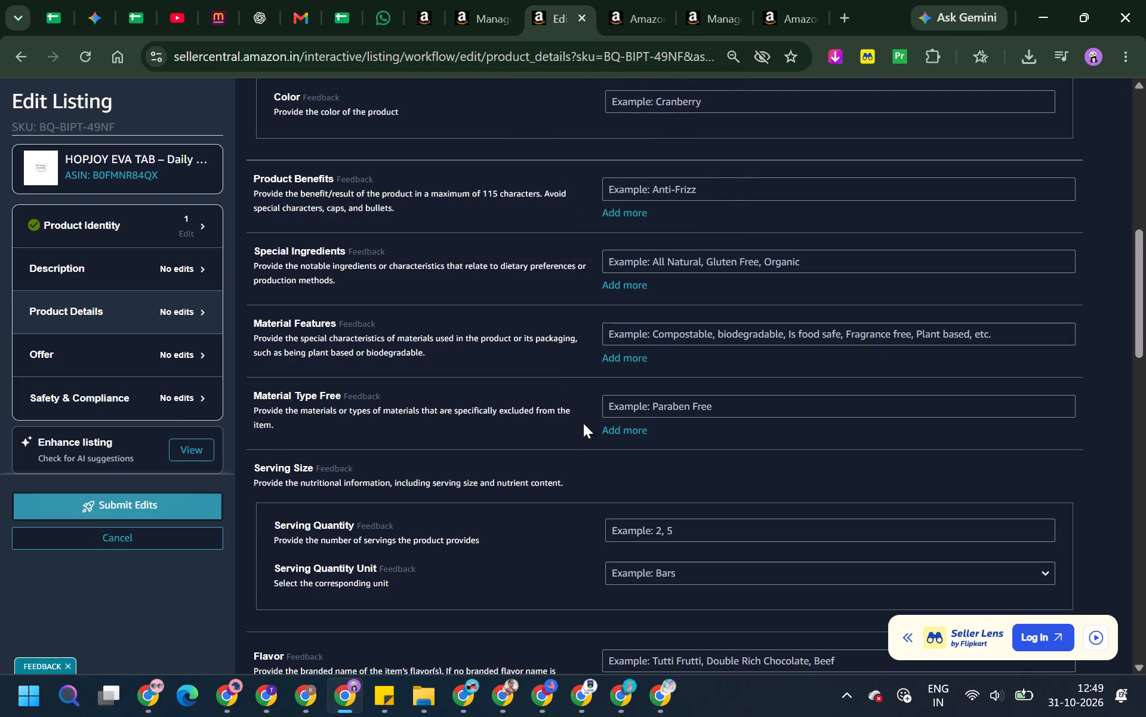
click(143, 317)
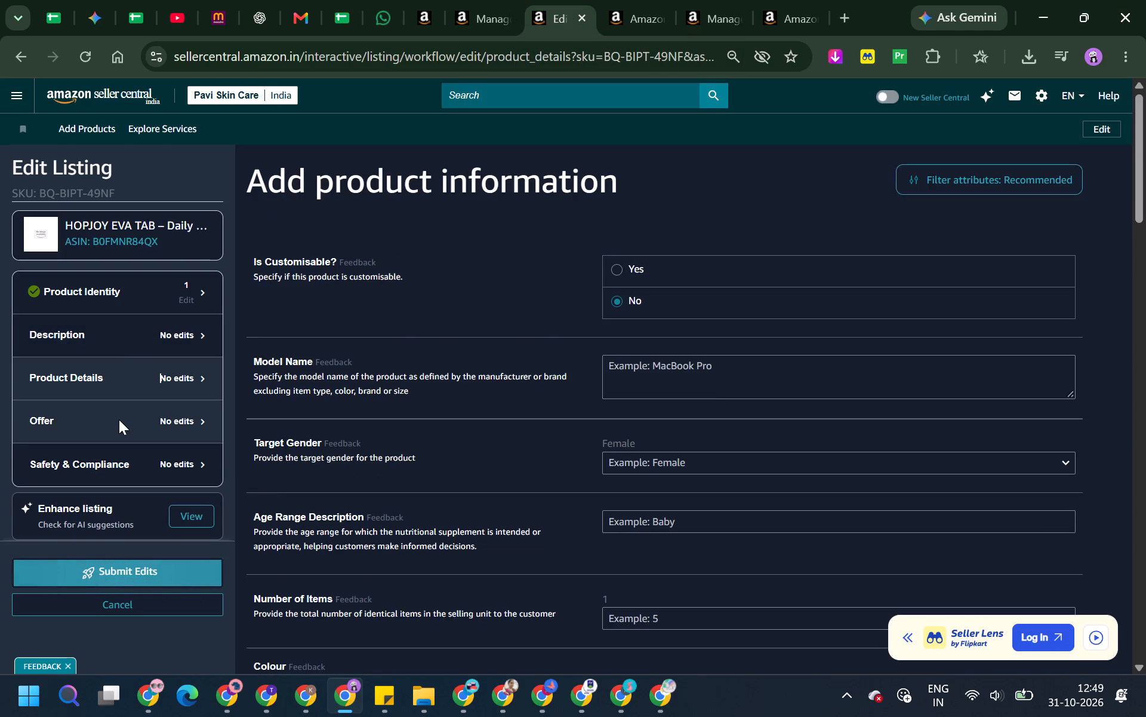
click(129, 296)
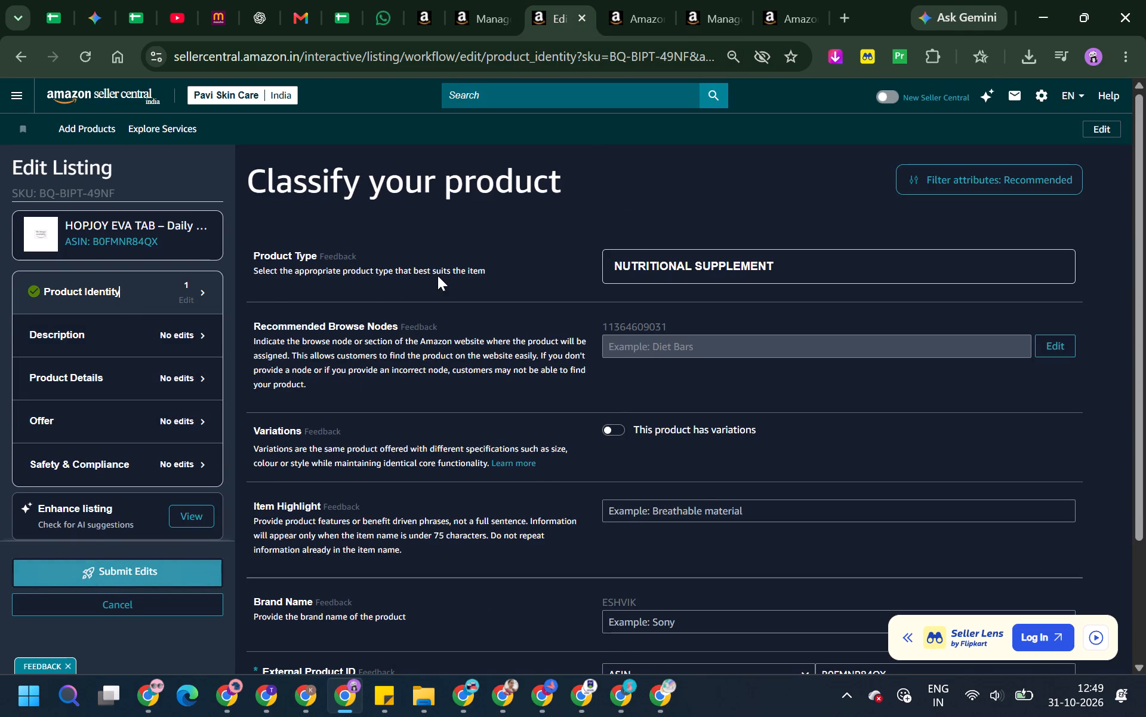
scroll(438, 275, down, 5)
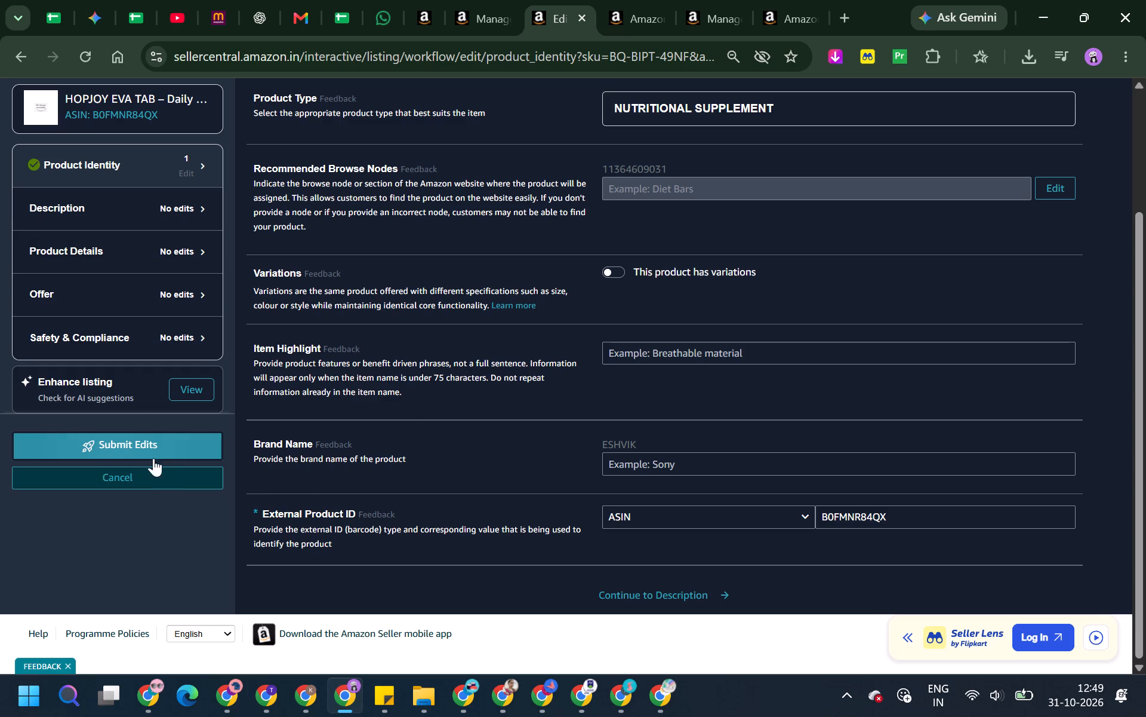
click(153, 334)
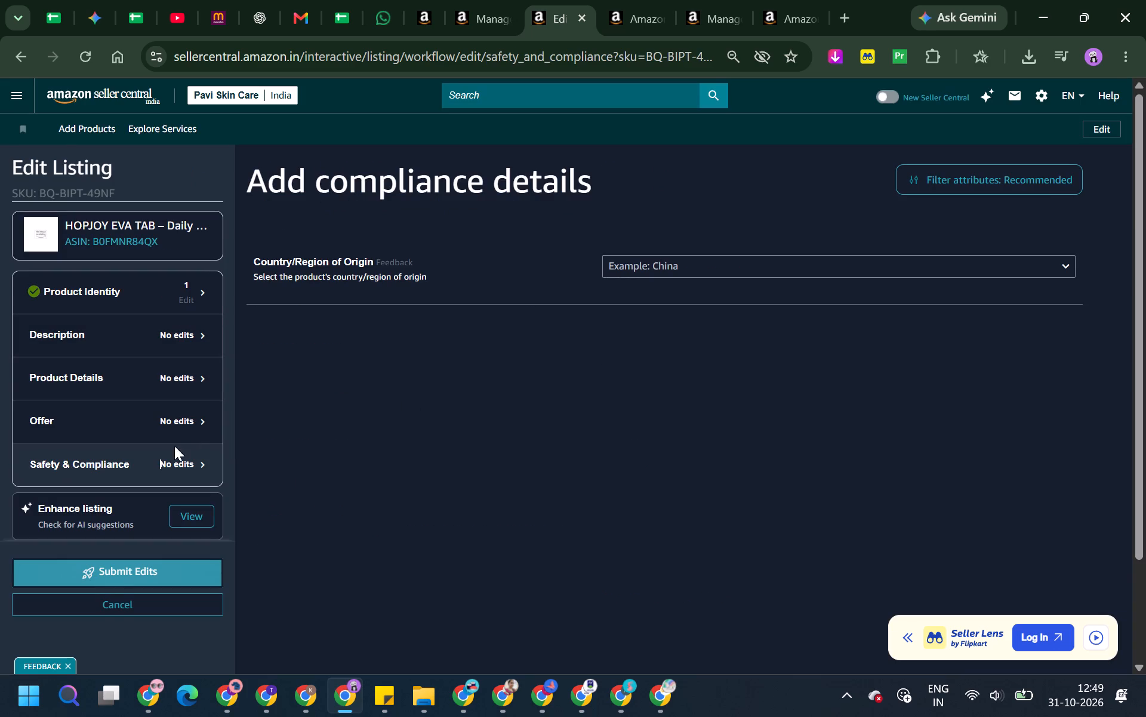
click(156, 428)
scroll(453, 407, down, 6)
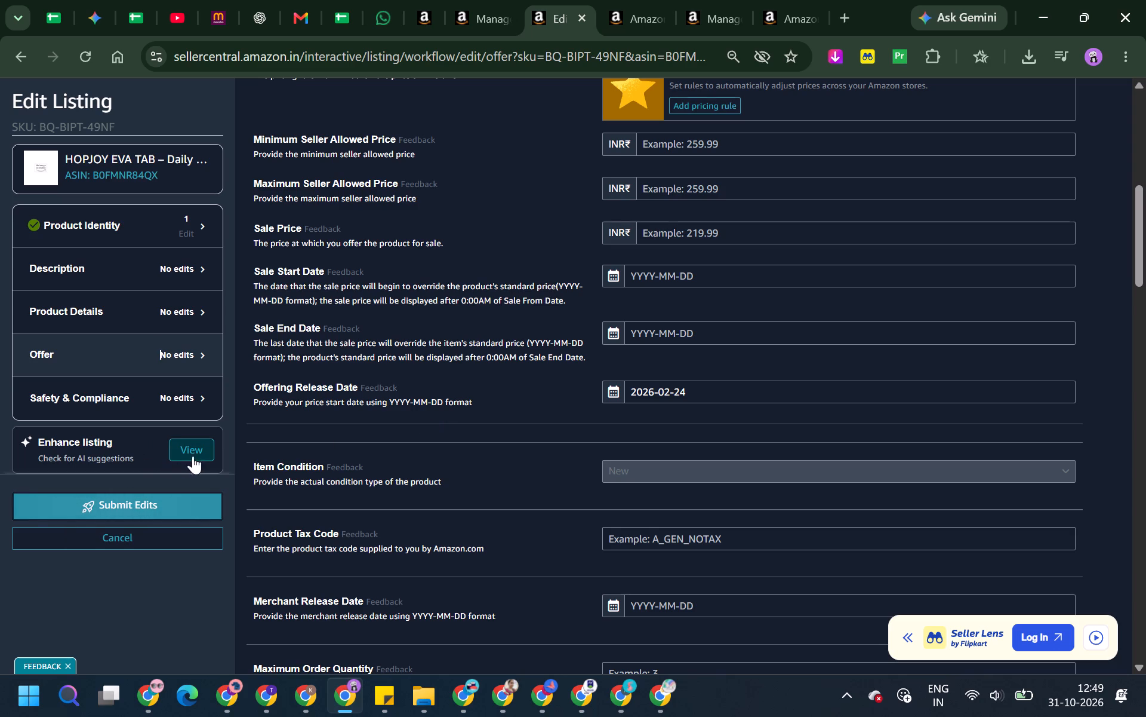
scroll(198, 448, up, 3)
scroll(284, 393, up, 4)
Set the attribute filter to All in the listing's Product Identity section and look over its fields, including Item Name.
click(147, 292)
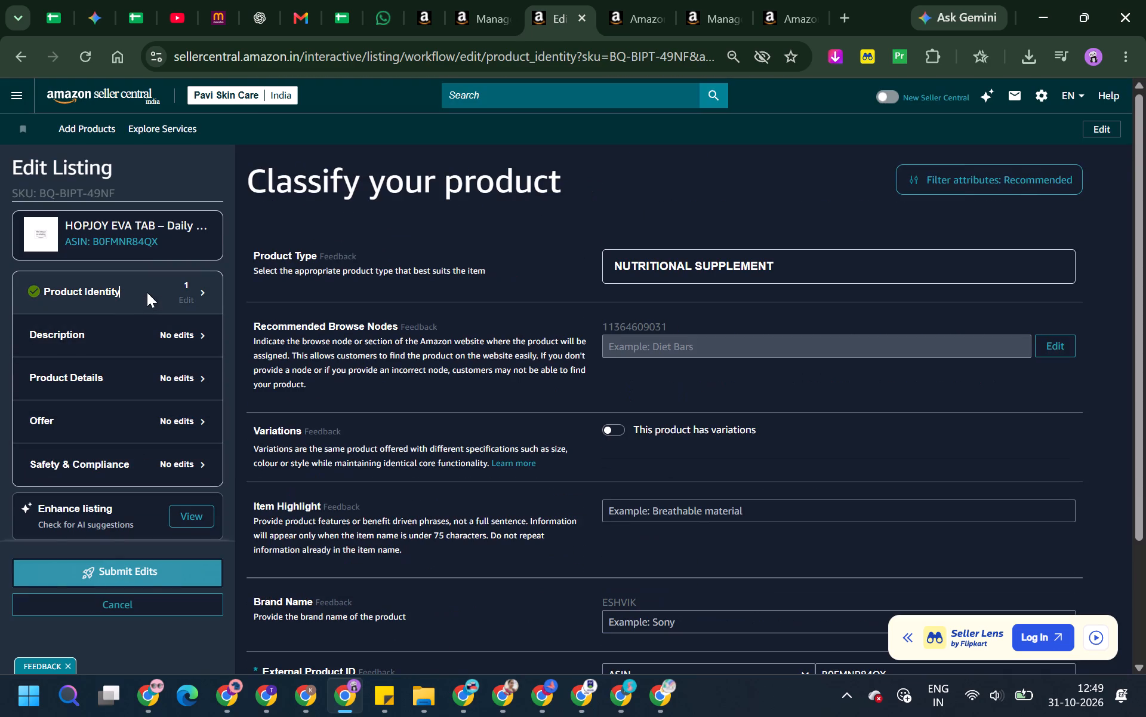
click(979, 160)
click(976, 180)
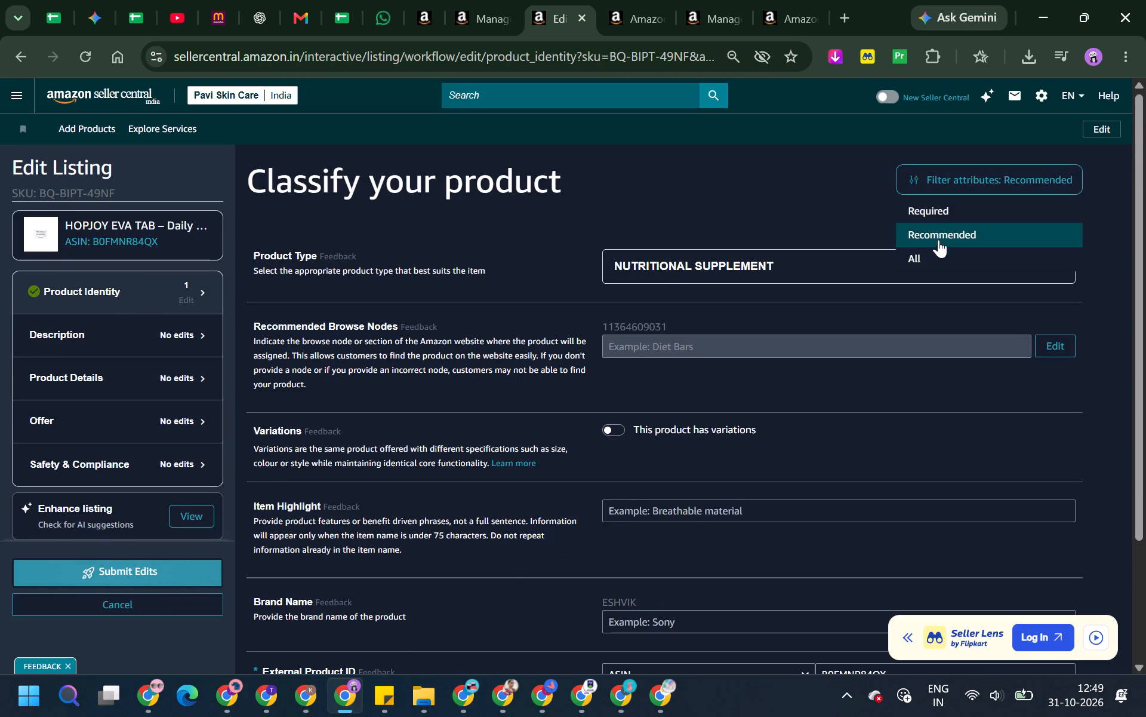
click(938, 264)
scroll(567, 341, down, 1)
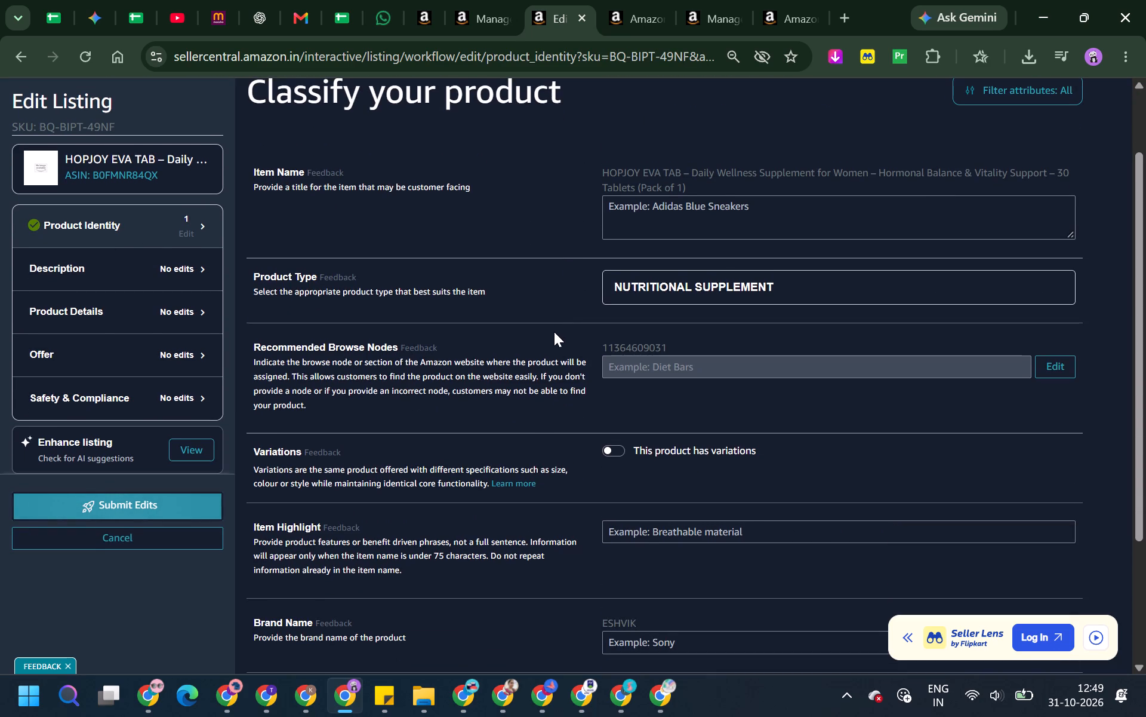
click(648, 204)
click(536, 243)
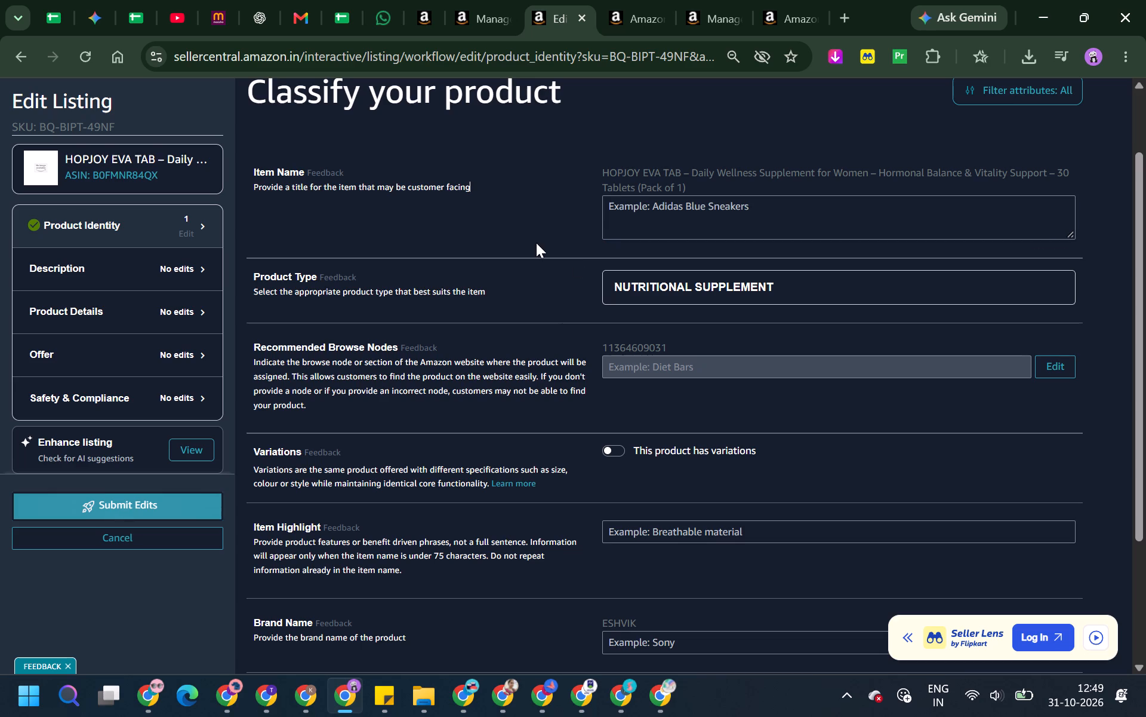
scroll(556, 252, down, 5)
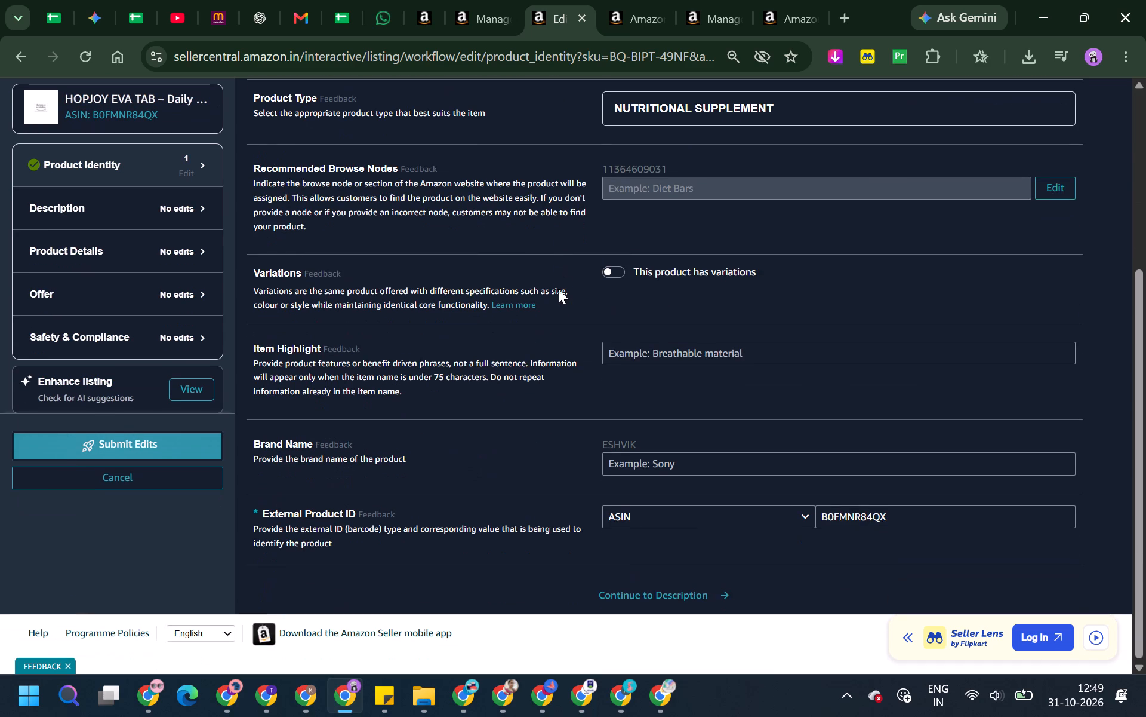
scroll(544, 370, up, 3)
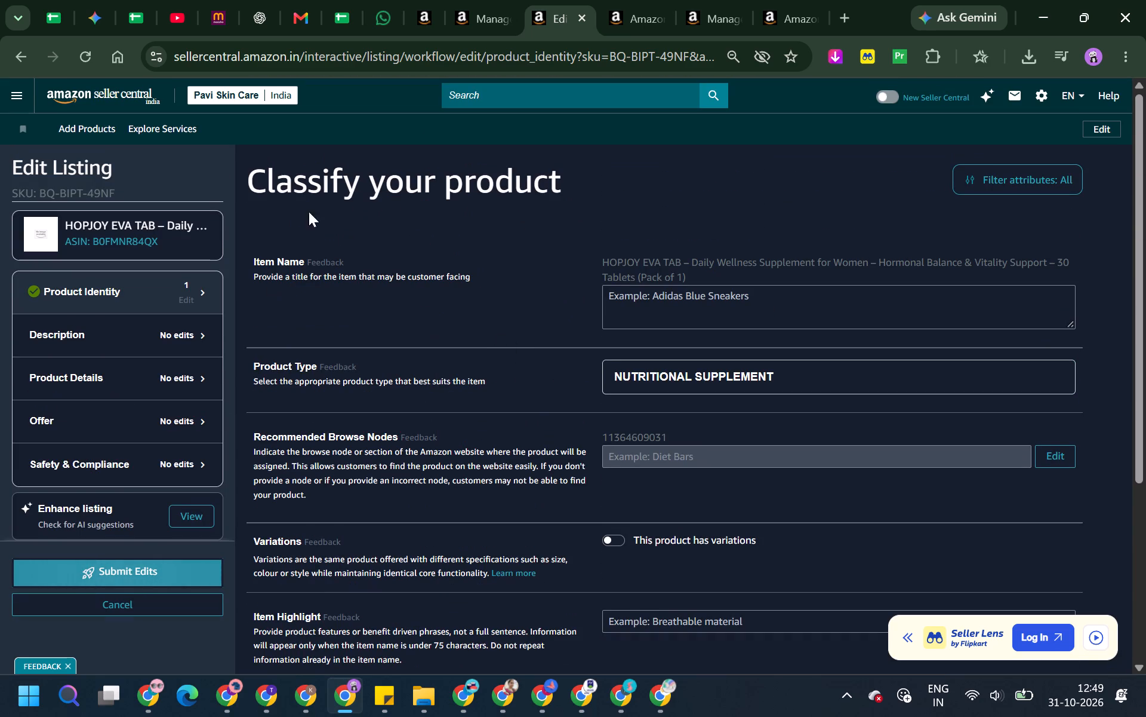
Compare the product's entries in Manage All Inventory with the title on its Edit Listing page.
click(467, 7)
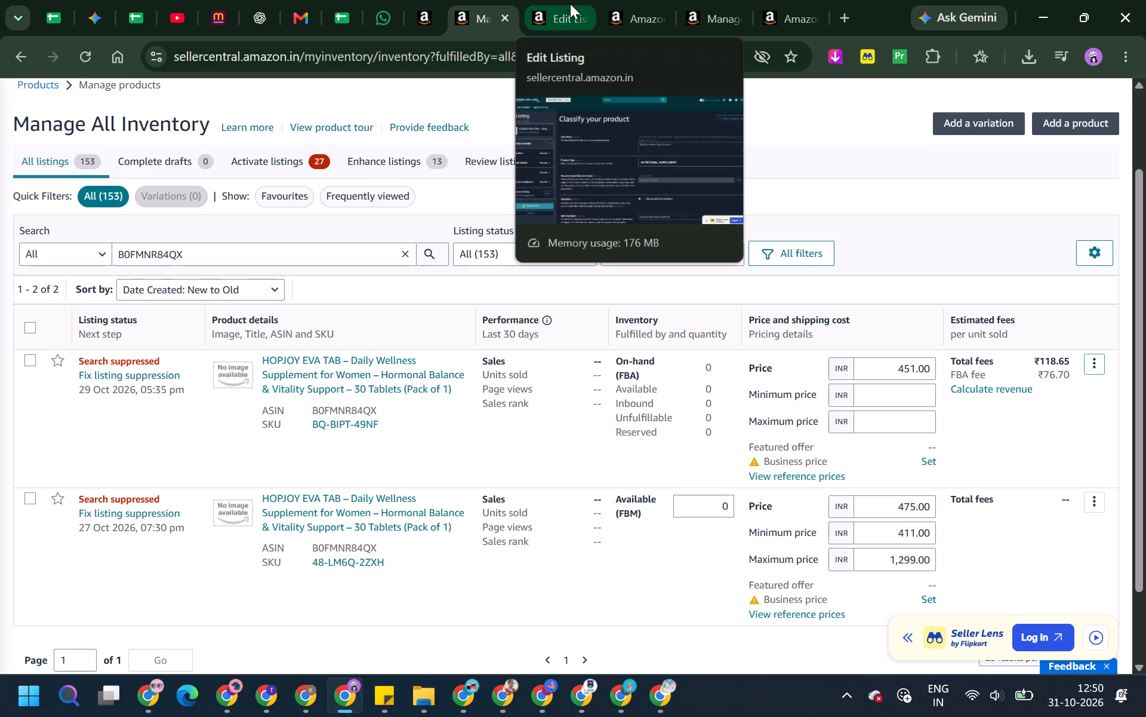
click(569, 4)
click(489, 9)
click(547, 1)
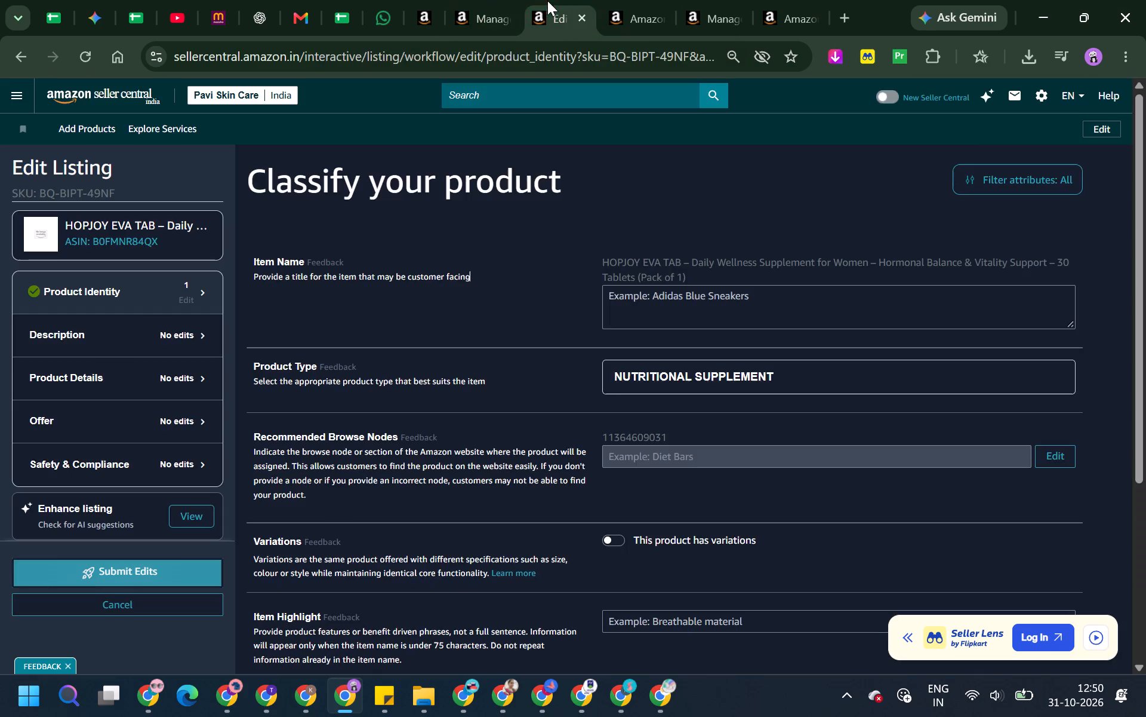
click(487, 0)
click(547, 2)
click(476, 0)
click(565, 0)
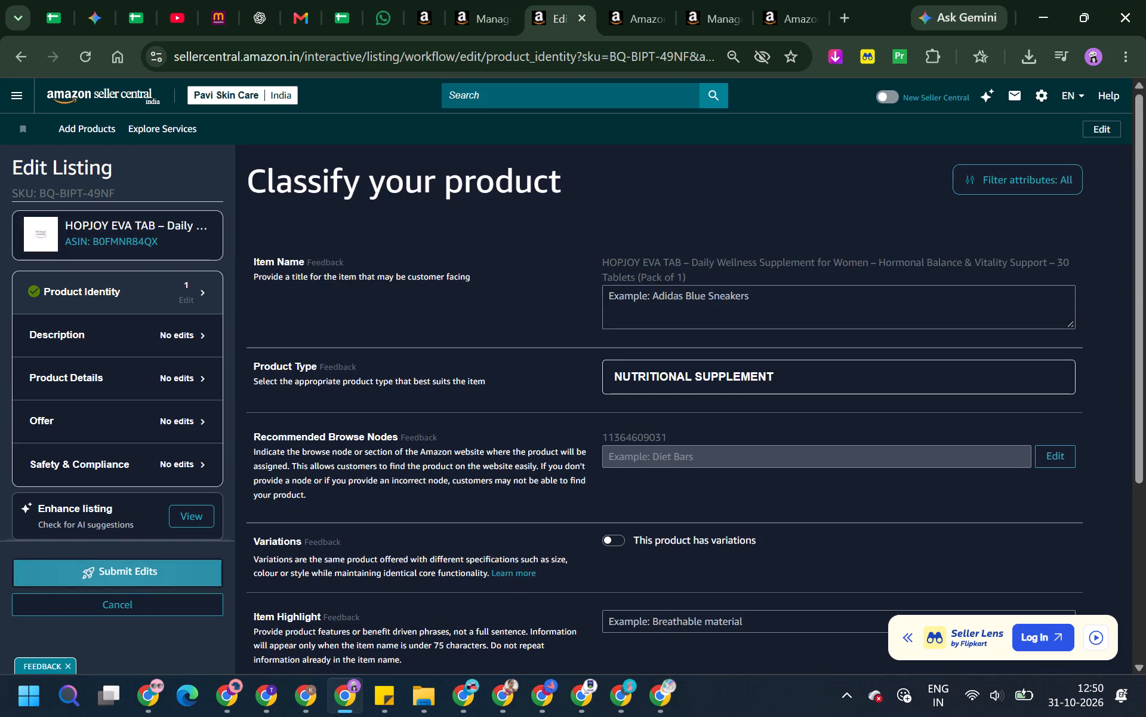
Copy the existing product title into the Item Name field and remove "Daily Wellness Supplement" from it.
triple_click(695, 258)
key(ctrl+c)
click(682, 298)
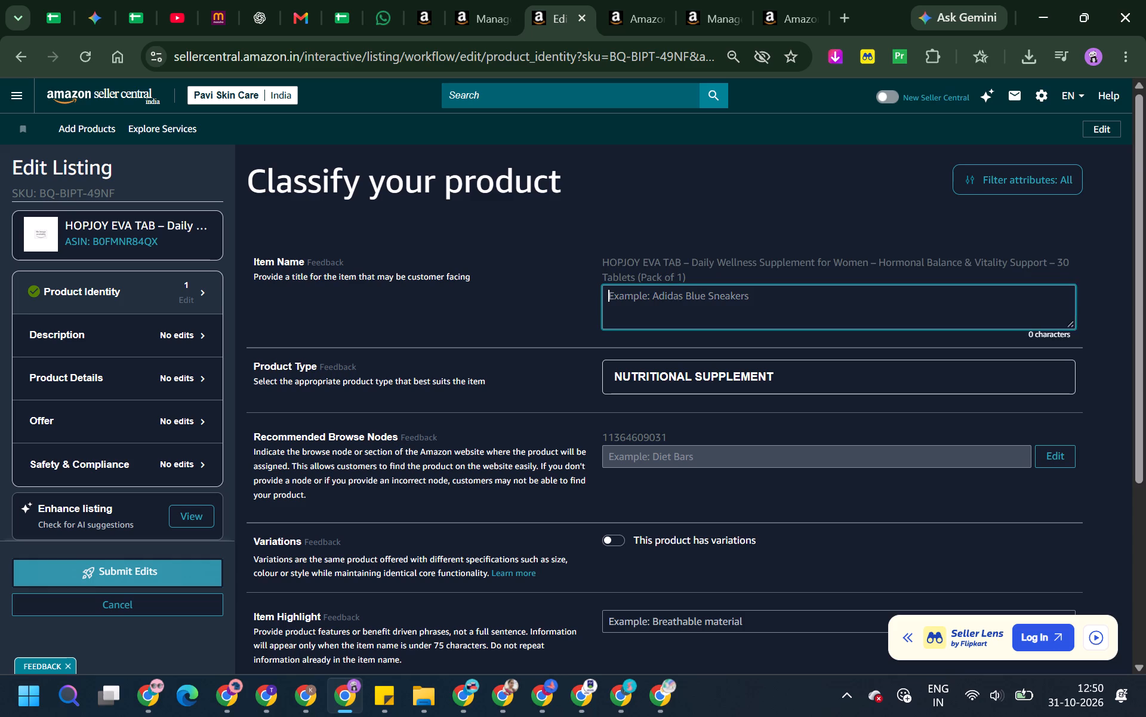
key(ctrl+v)
drag(699, 296, 843, 296)
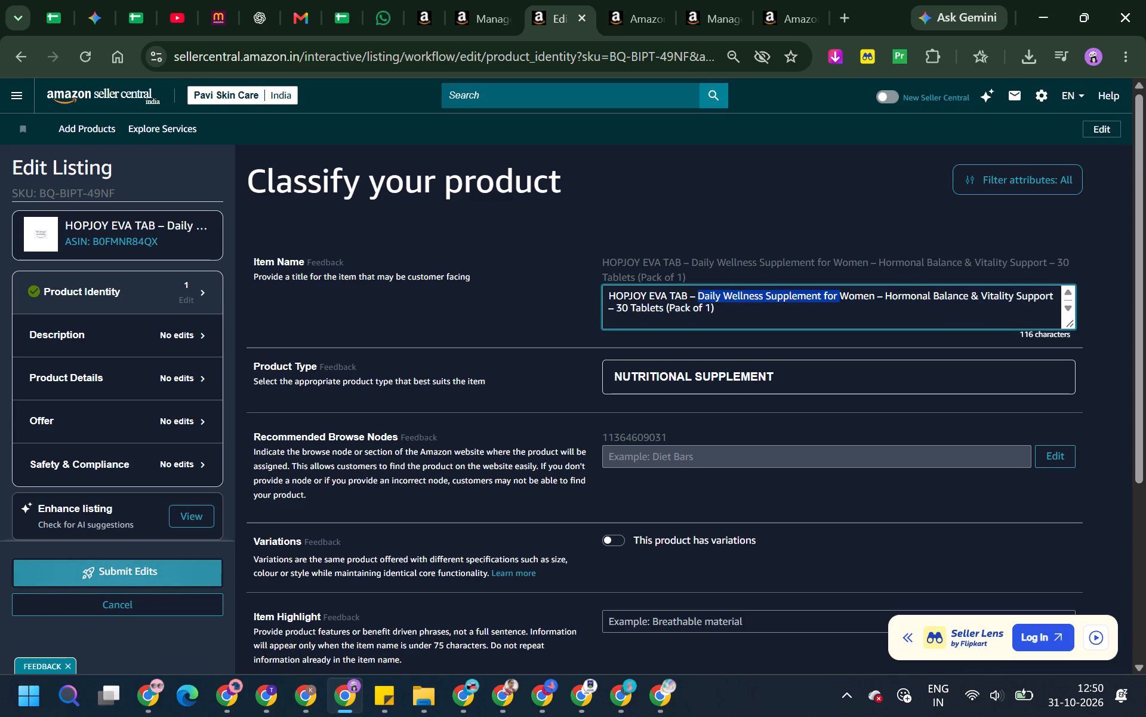
drag(843, 296, 825, 294)
drag(825, 294, 822, 294)
key(BackSpace)
Remove "Hormonal Balance & Vitality Support" and the extra dash before "30 Tablets" from the Item Name.
double_click(778, 298)
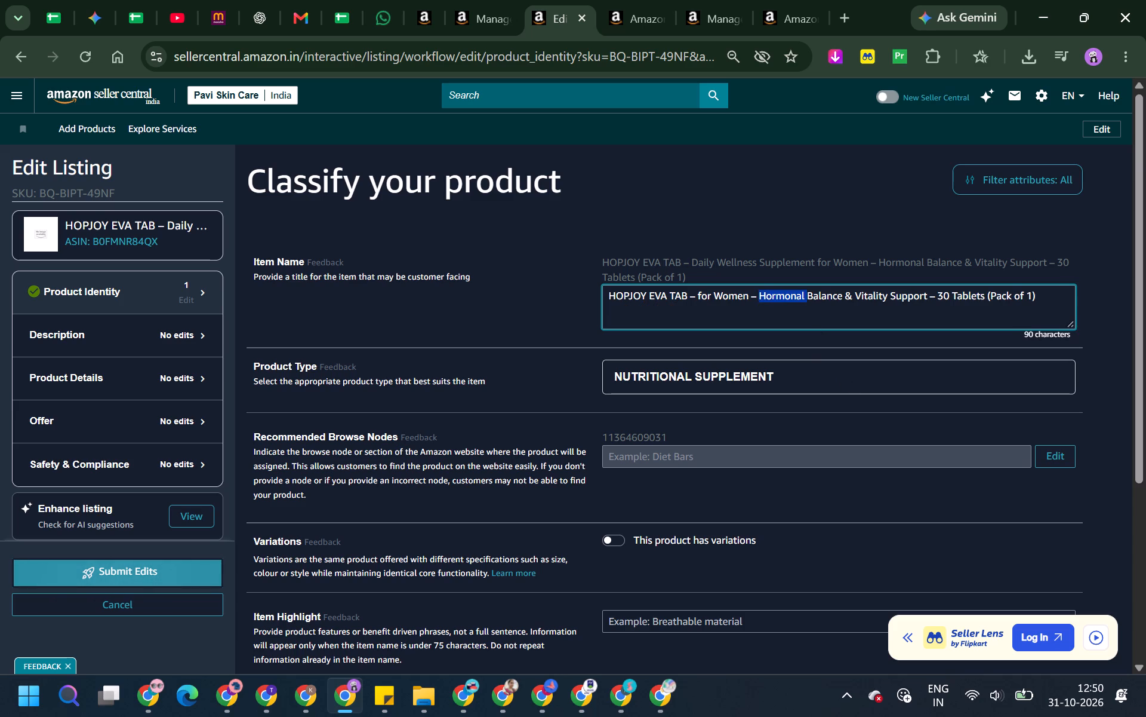
key(BackSpace)
double_click(778, 298)
key(BackSpace)
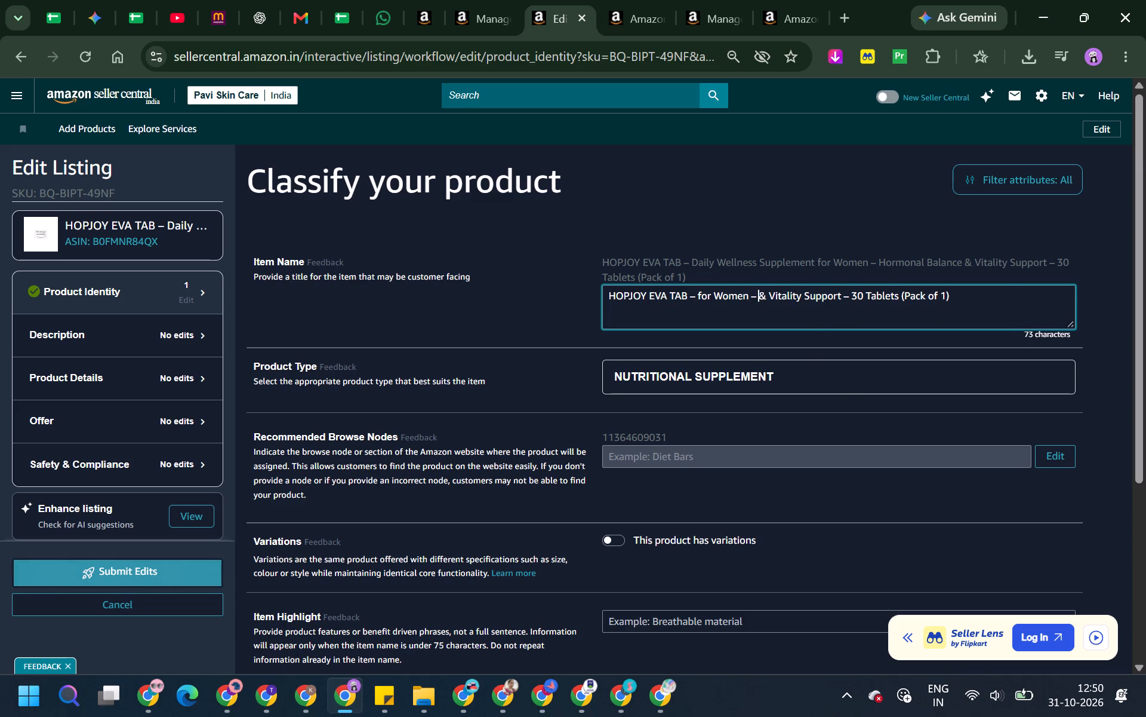
double_click(778, 298)
key(BackSpace)
key(BackSpace)
key(BackSpace)
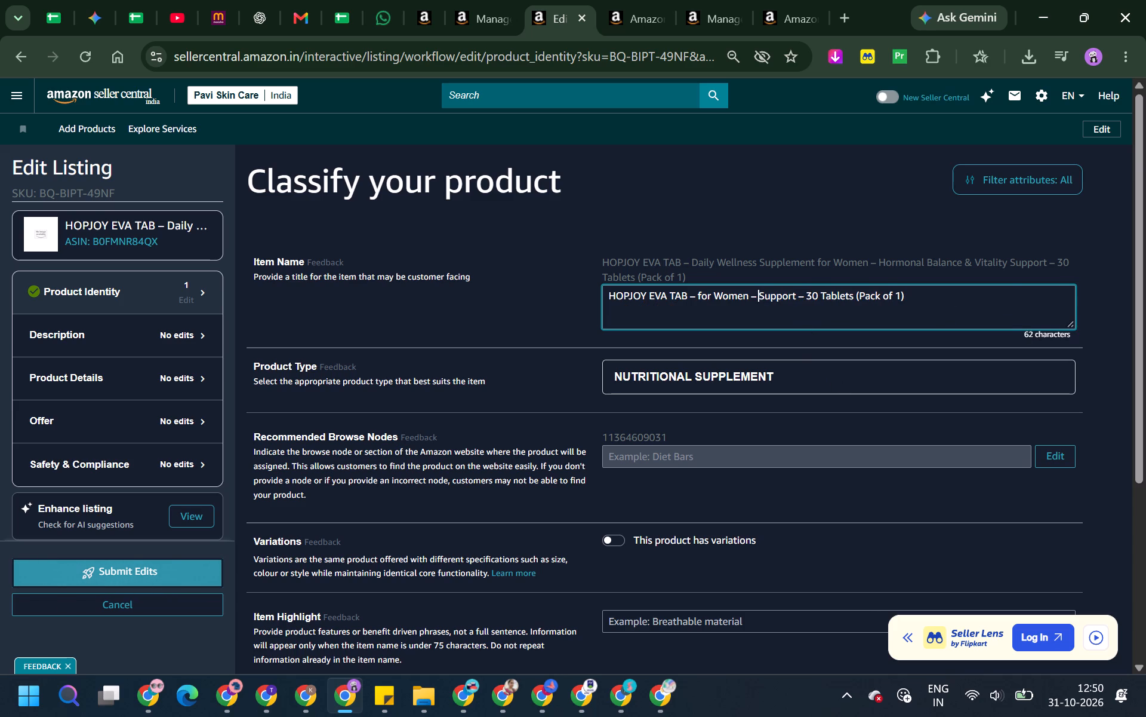
key(Delete)
key(Delete)
key(Delete)
key(Delete)
key(Delete)
key(Delete)
key(Delete)
key(Delete)
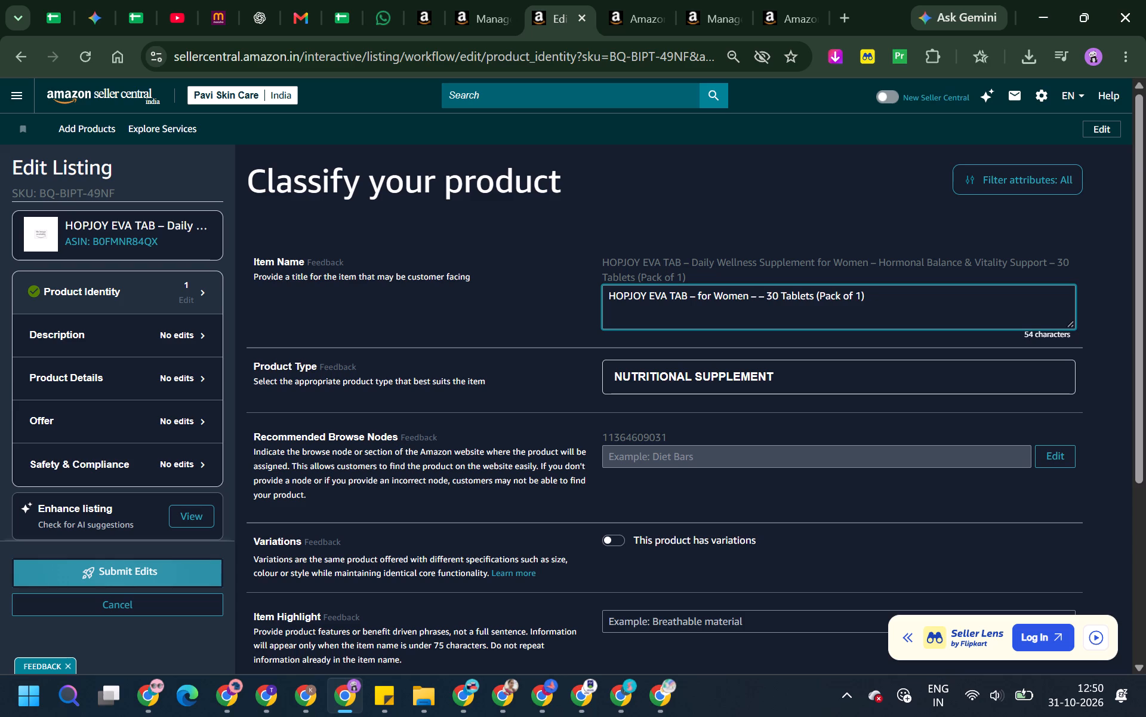
key(Delete)
click(537, 406)
scroll(537, 406, down, 5)
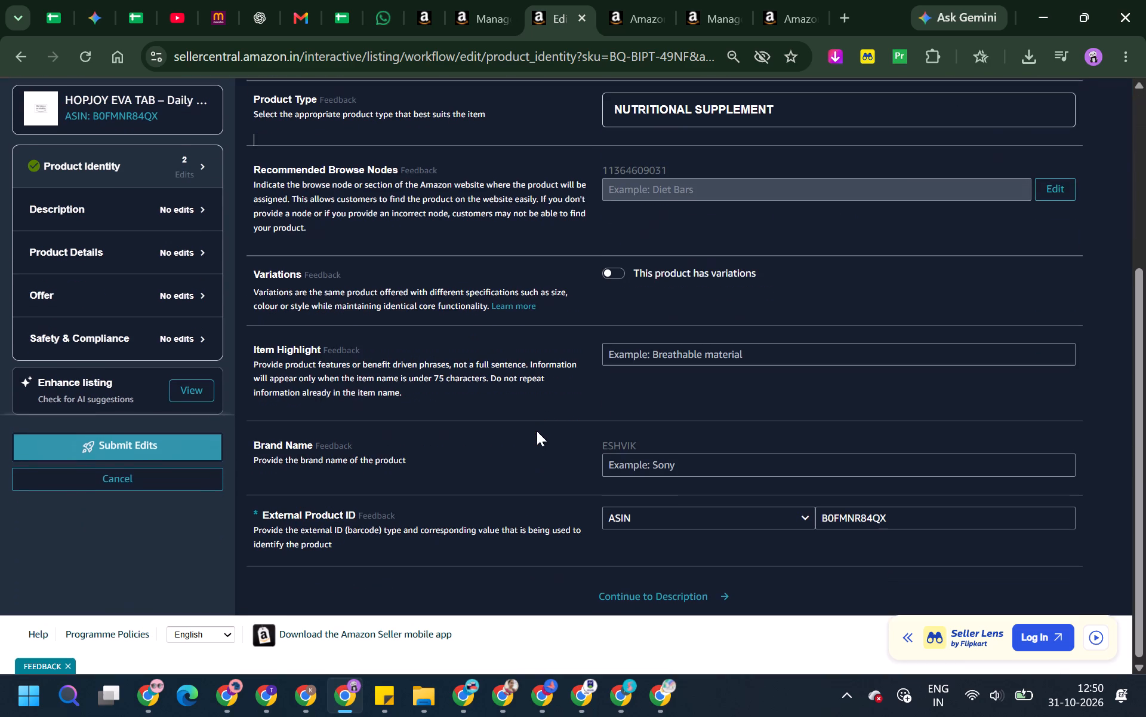
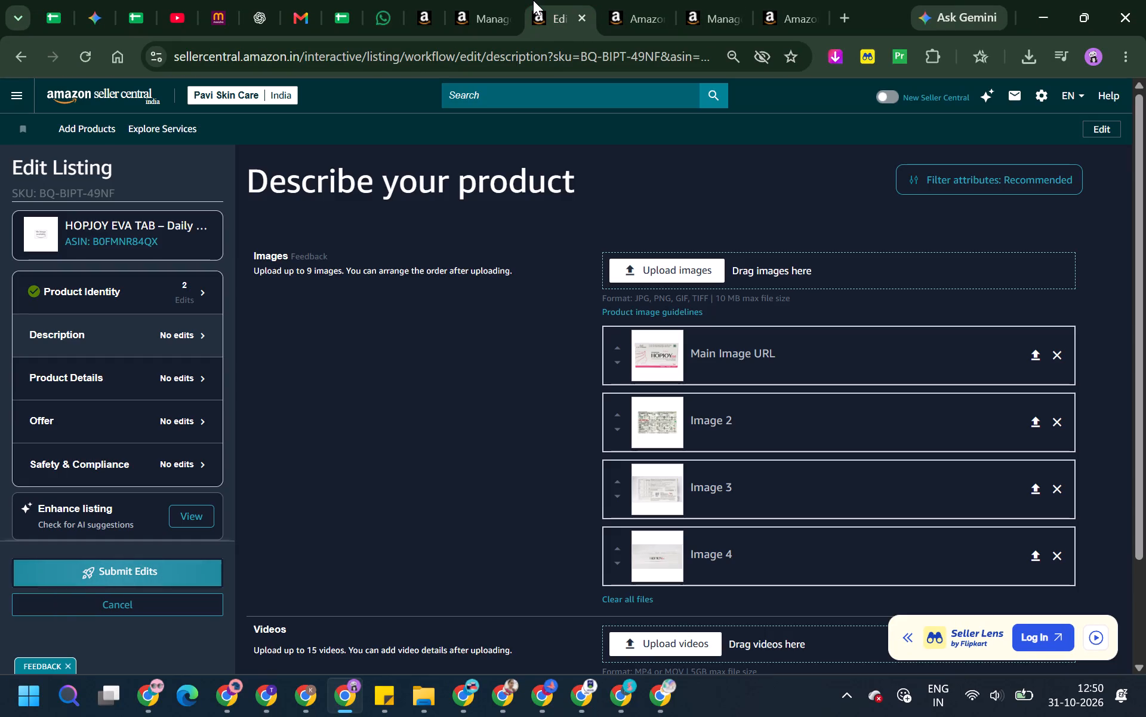
Look over the Description, Product Details and Offer sections of the HOPJOY EVA TAB listing.
scroll(568, 366, down, 8)
scroll(562, 399, up, 1)
scroll(562, 399, down, 3)
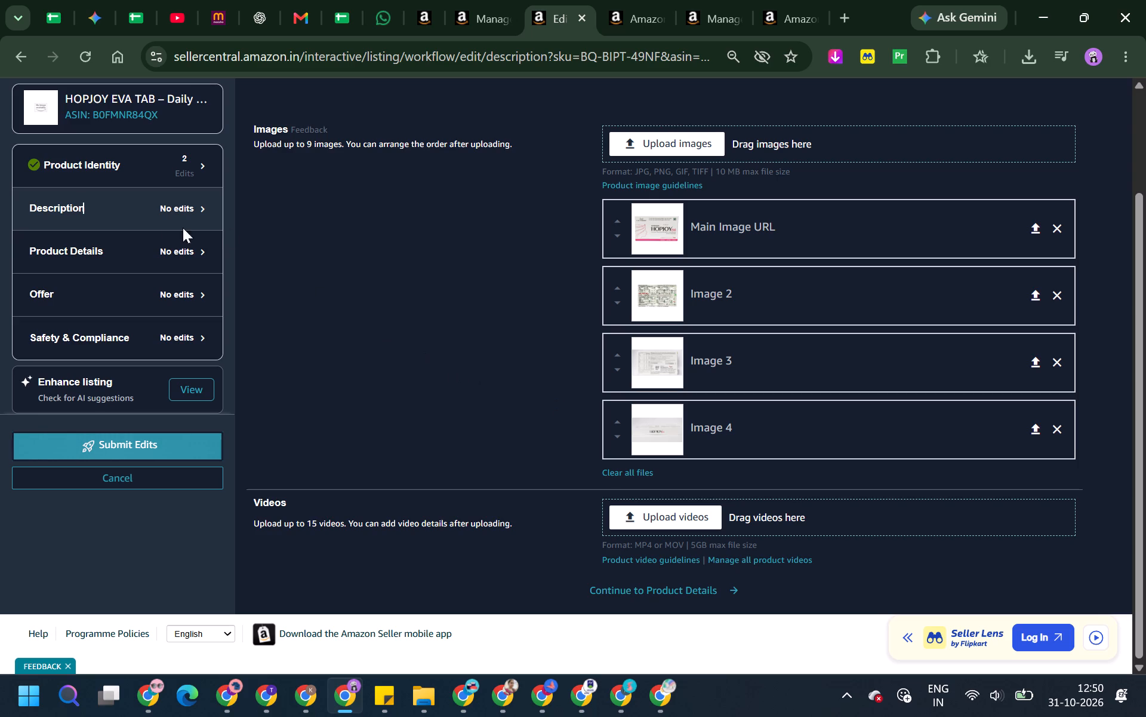
click(107, 253)
scroll(458, 311, down, 3)
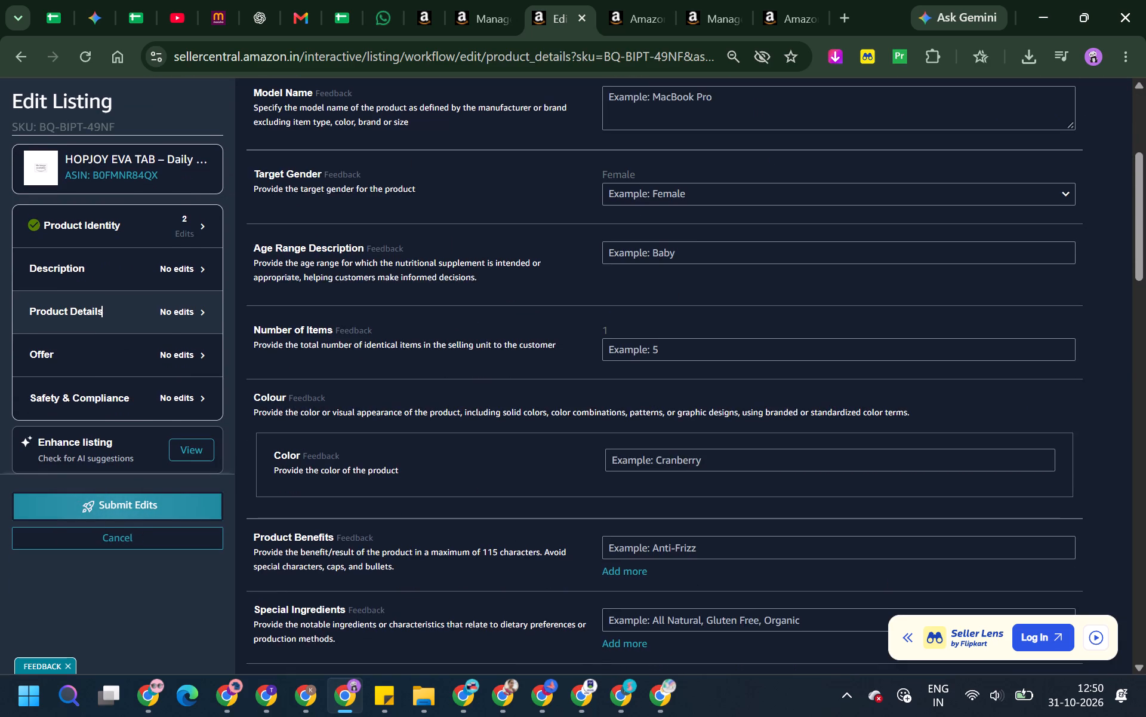
scroll(459, 348, down, 5)
scroll(459, 348, down, 20)
scroll(459, 348, down, 2)
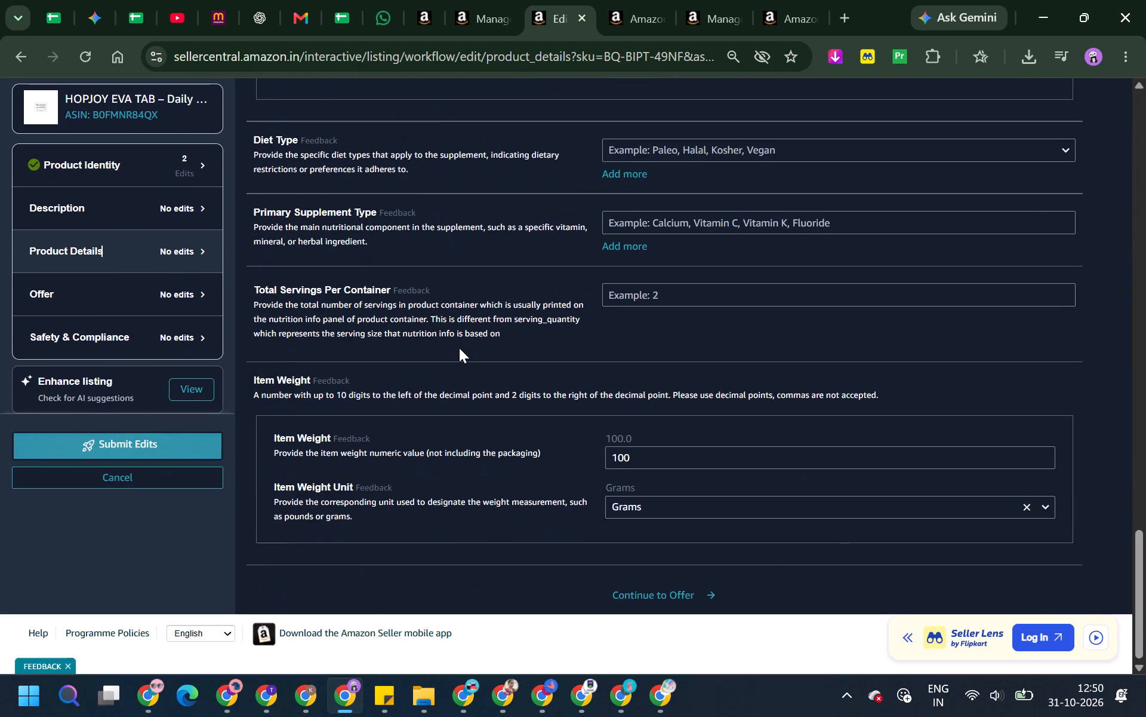
click(69, 302)
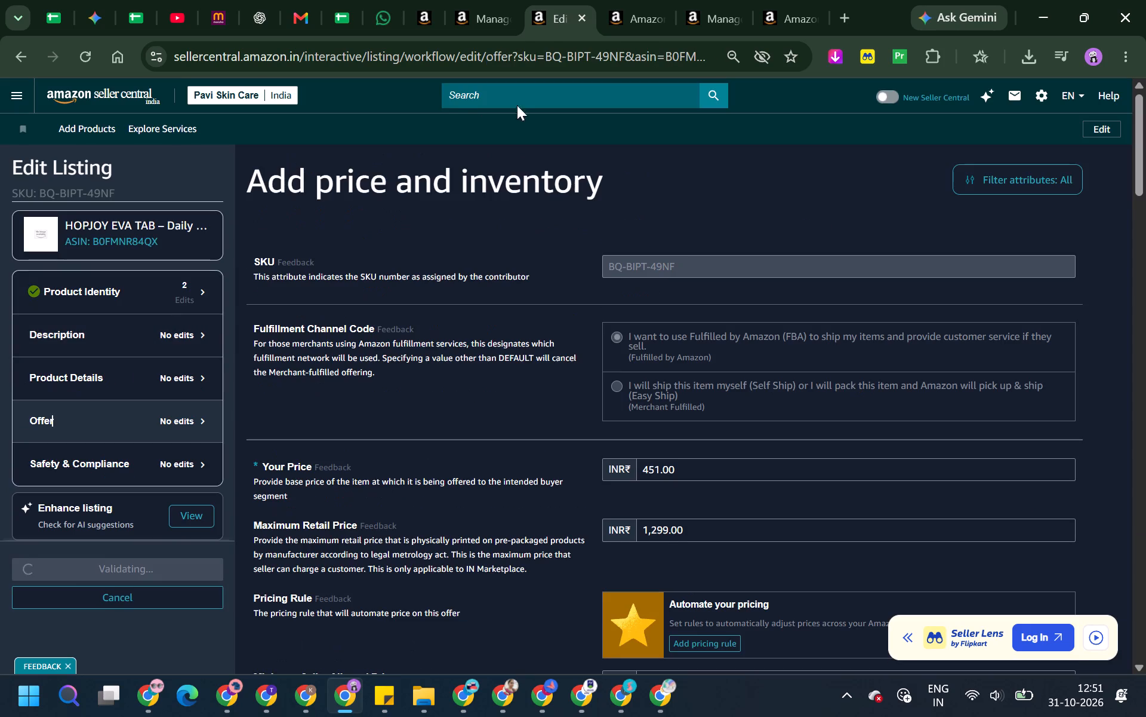
scroll(512, 268, down, 12)
Close the Edit Listing page without submitting its edits.
click(590, 24)
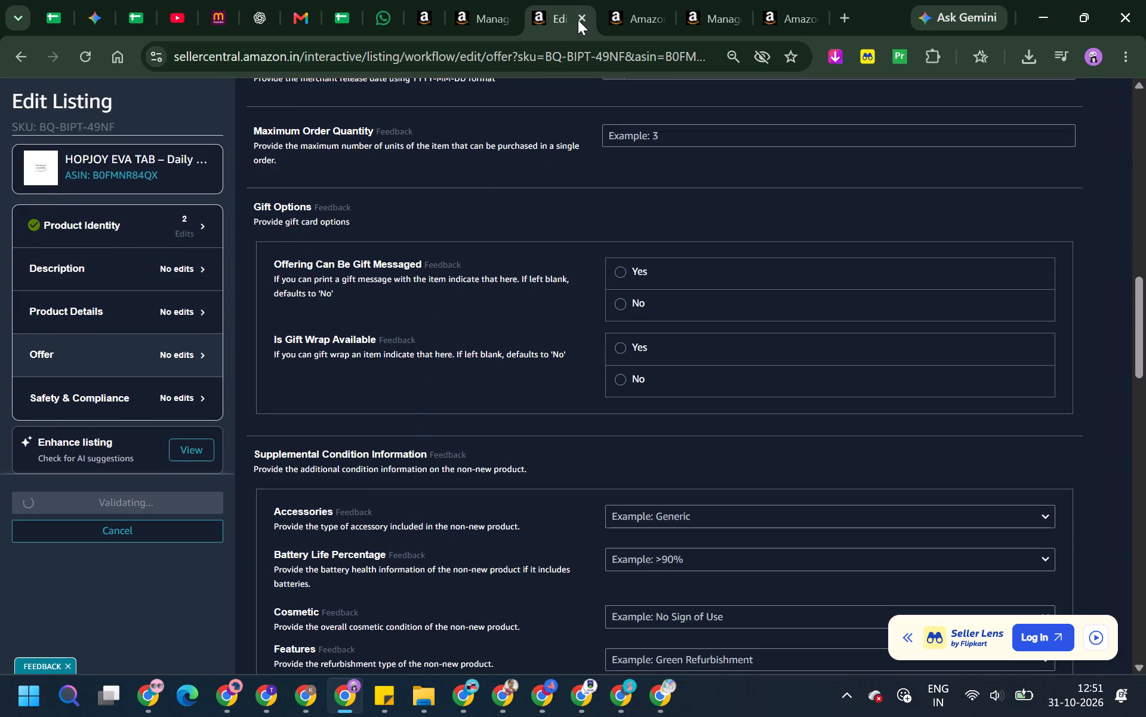
click(581, 20)
click(648, 181)
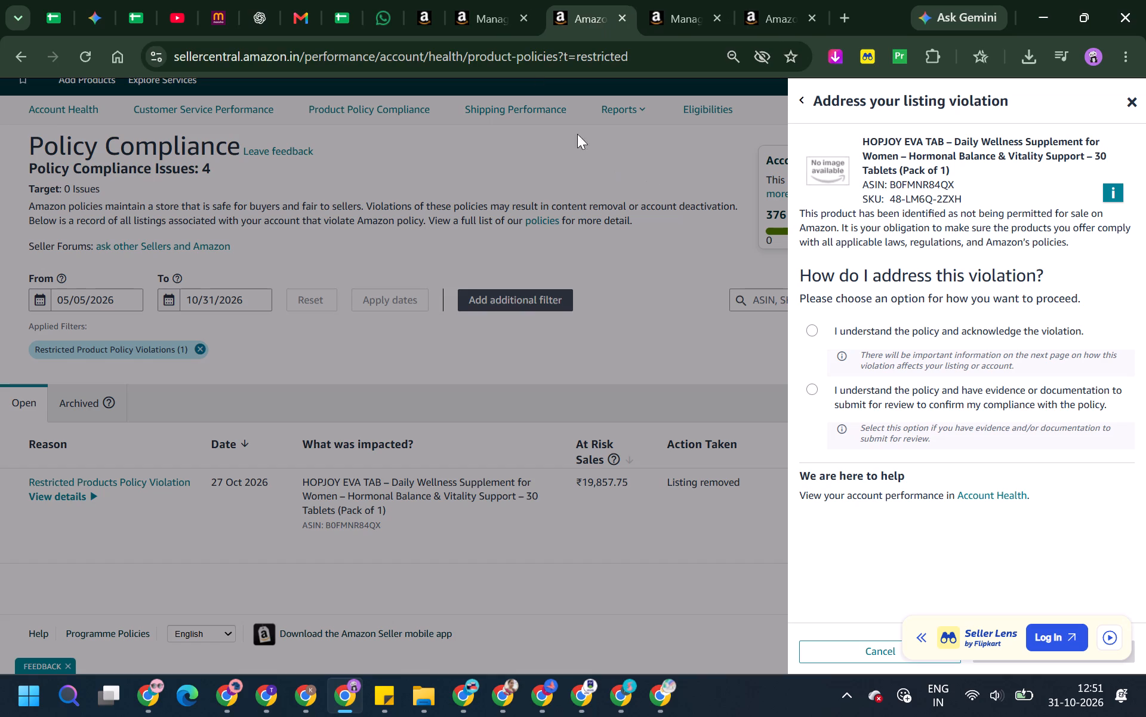
Check the product's entries in Manage All Inventory and close the Address your listing violation pane on the Policy Compliance page.
click(466, 0)
click(579, 0)
click(477, 0)
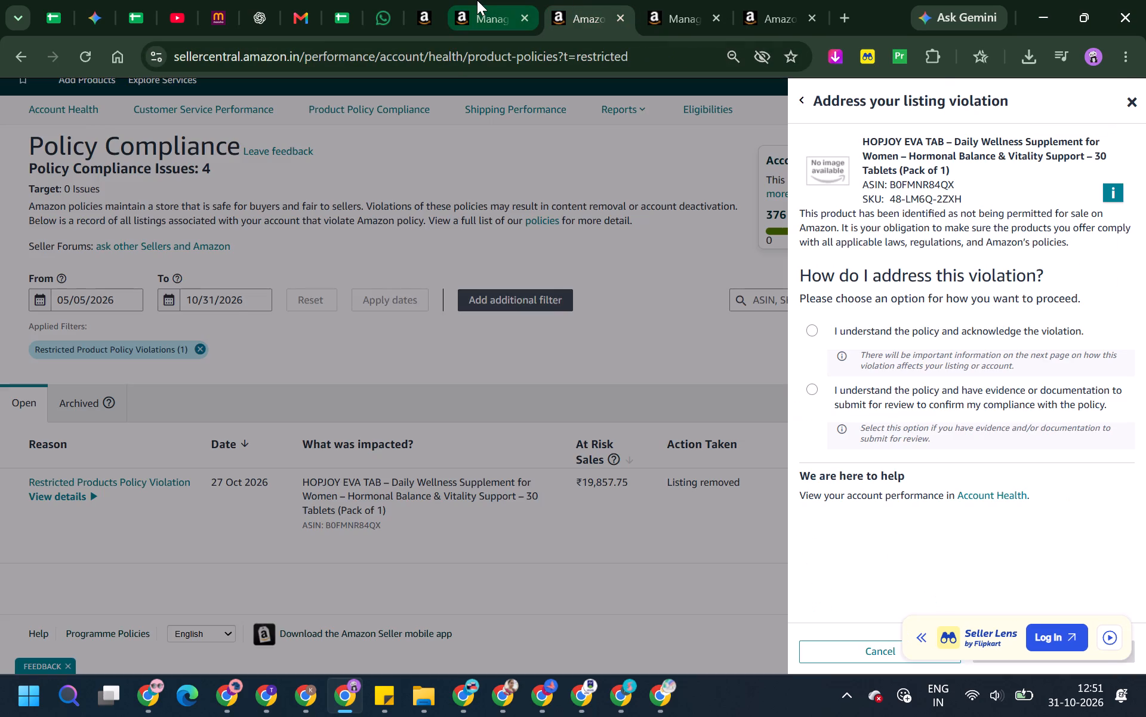
click(562, 14)
click(500, 14)
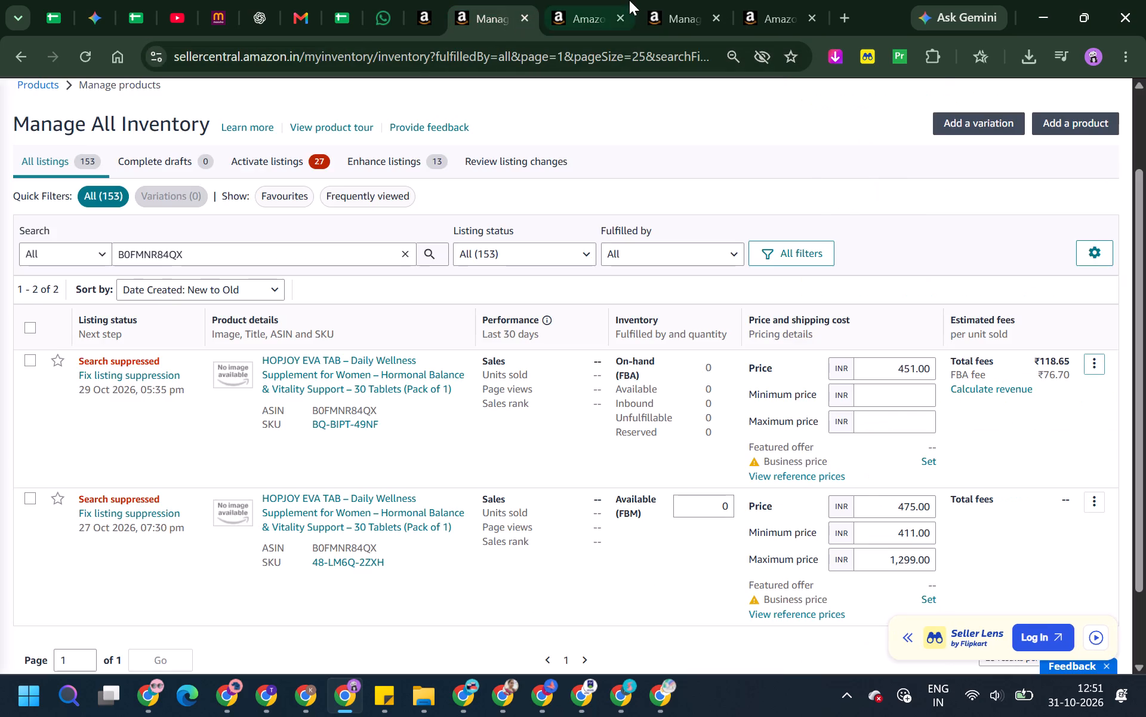
click(629, 0)
click(1127, 99)
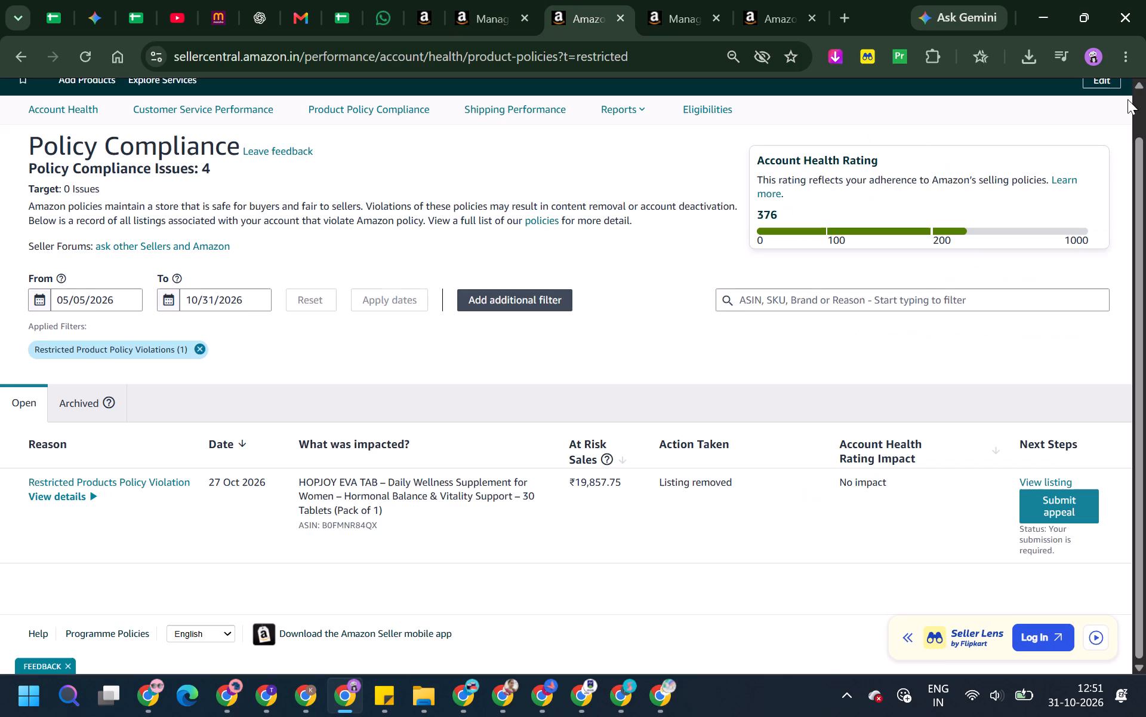
Review the HOPJOY EVA TAB restricted products violation and its appeal option on the Policy Compliance page.
scroll(552, 278, down, 5)
scroll(383, 426, down, 3)
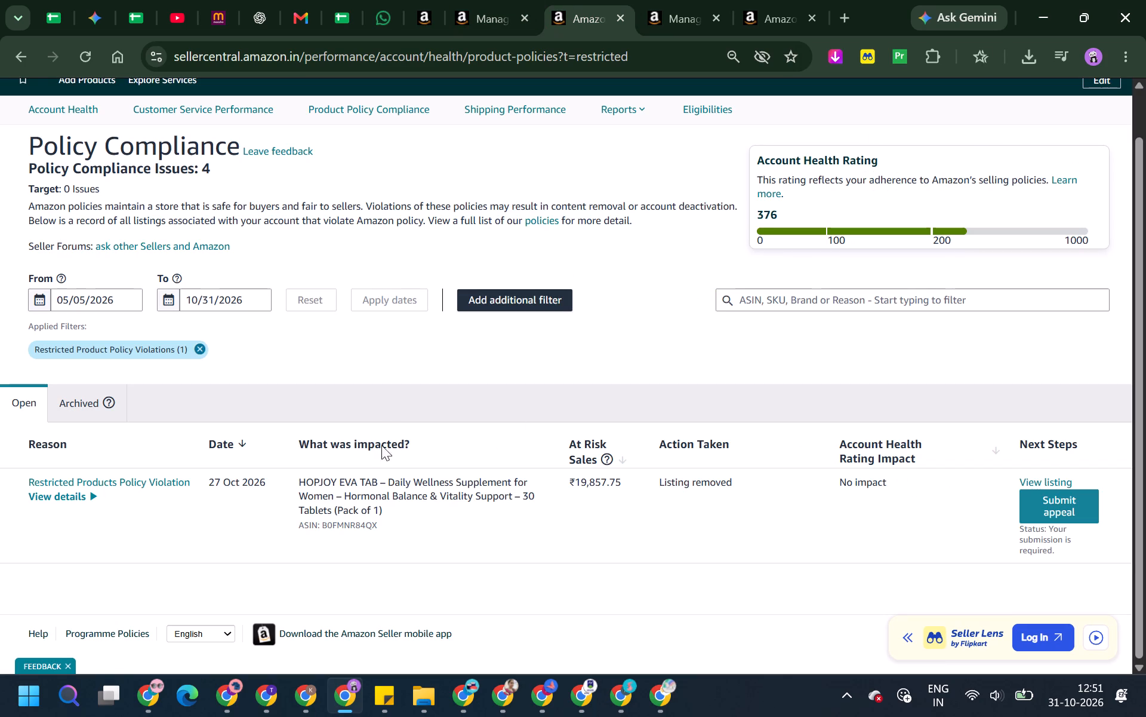
scroll(381, 445, down, 2)
scroll(504, 254, up, 5)
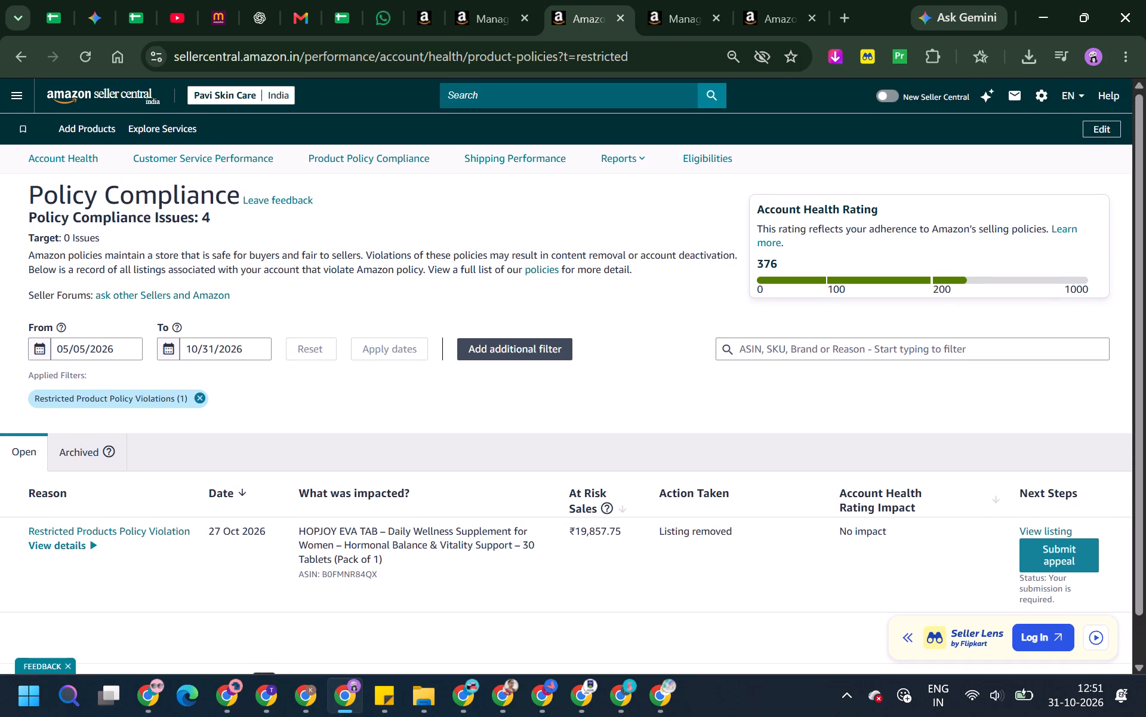
scroll(498, 256, down, 3)
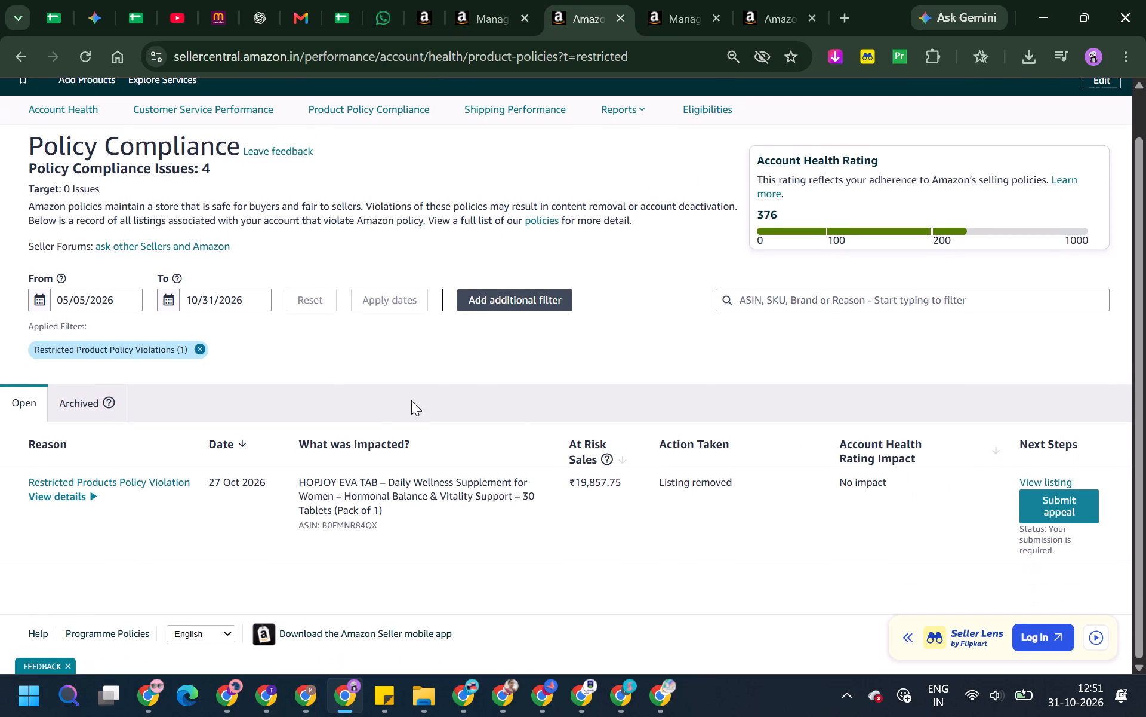
scroll(411, 400, down, 7)
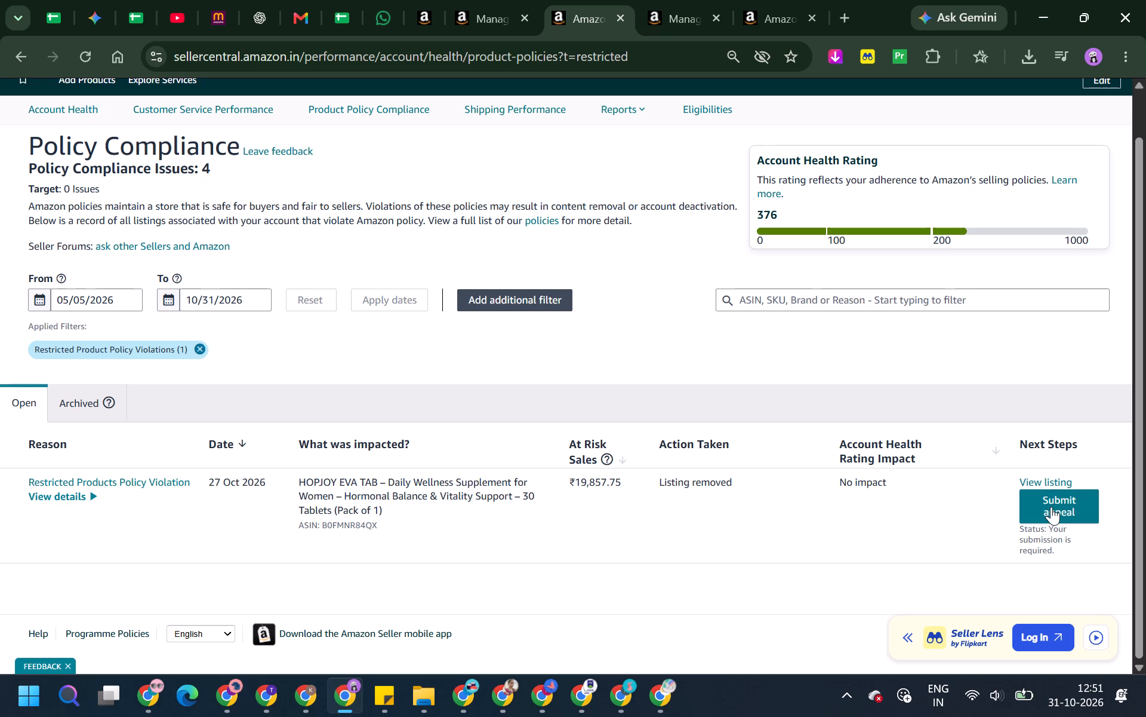
click(990, 489)
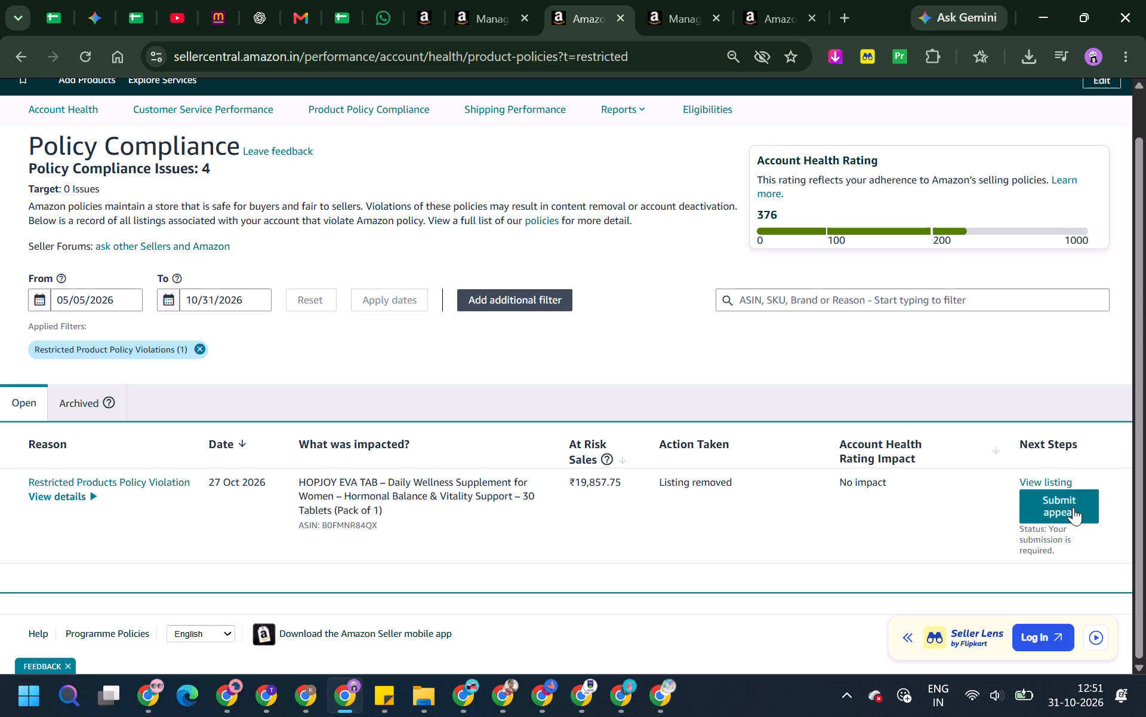
click(936, 489)
scroll(936, 489, down, 2)
scroll(882, 504, down, 4)
click(482, 0)
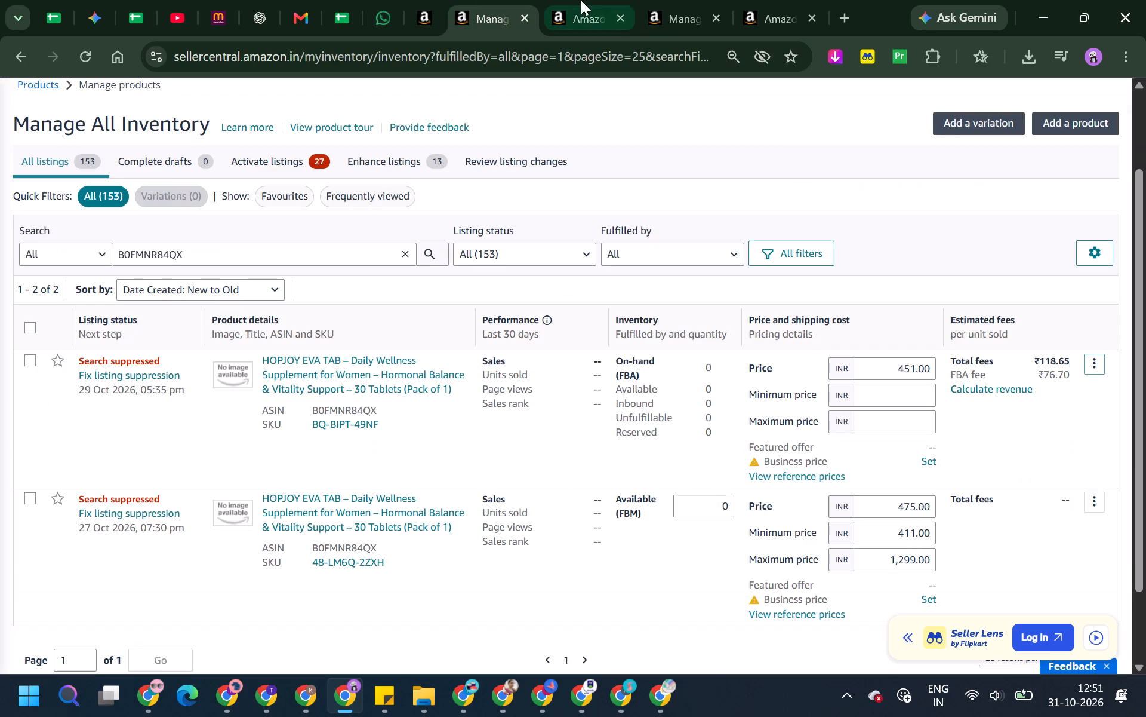
click(586, 0)
scroll(619, 419, down, 3)
scroll(609, 504, up, 5)
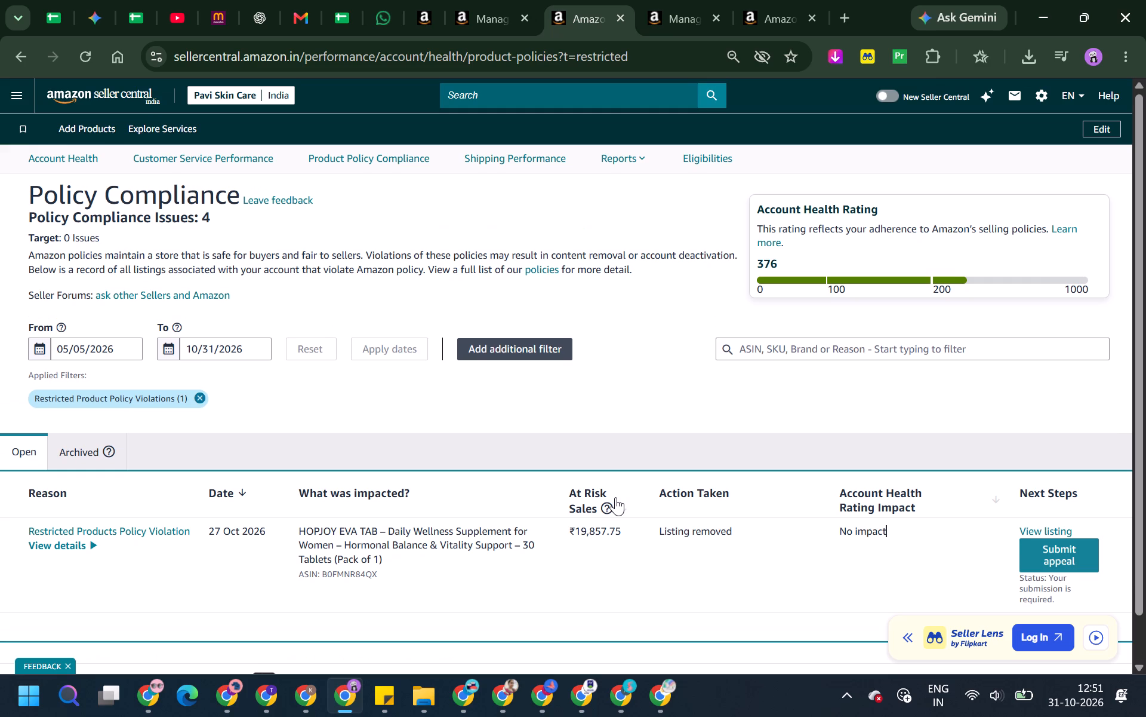
key(alt+Tab)
key(alt+Tab)
Return to the Account Health dashboard and open the Other Policy Violations.
scroll(561, 194, right, 11)
scroll(581, 330, down, 3)
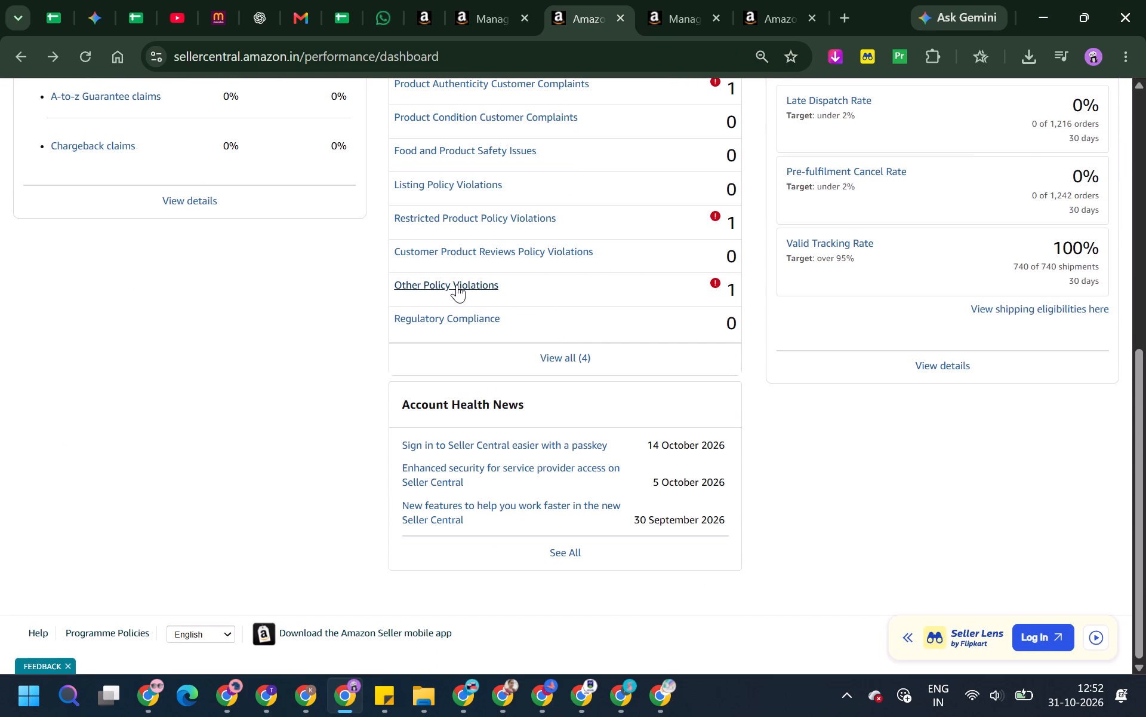
click(457, 284)
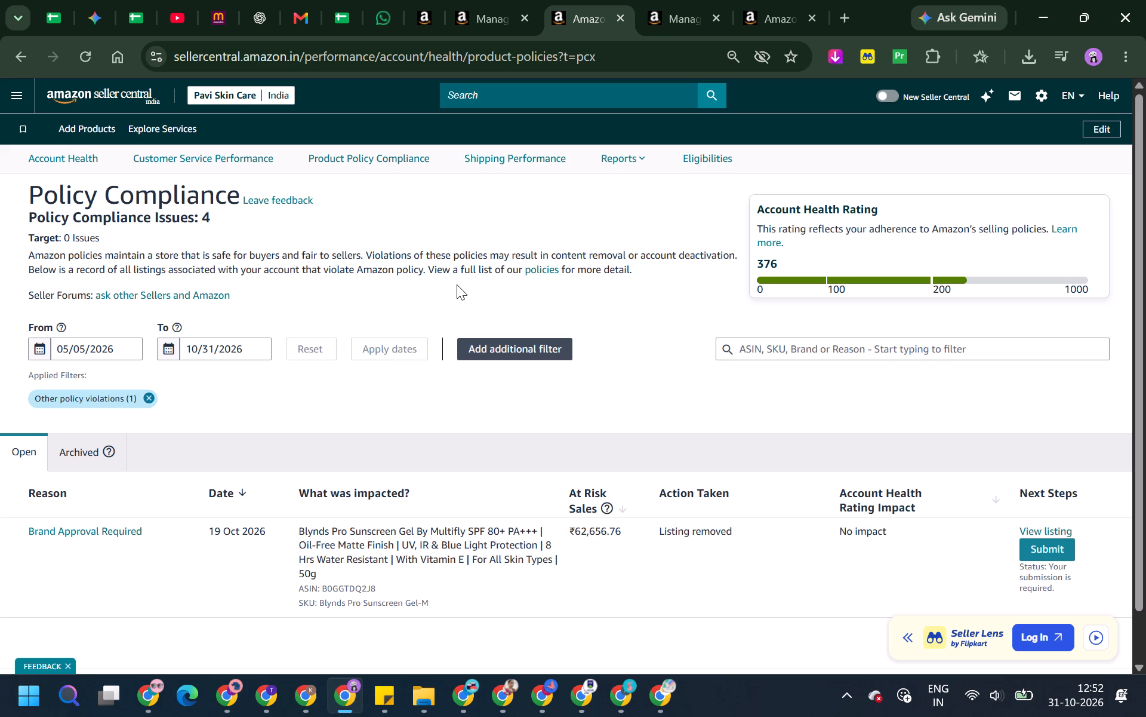
Copy the ASIN B0GGTDQ2J8 from the Brand Approval Required violation and search for it in Manage products.
double_click(353, 592)
key(ctrl+c)
click(708, 0)
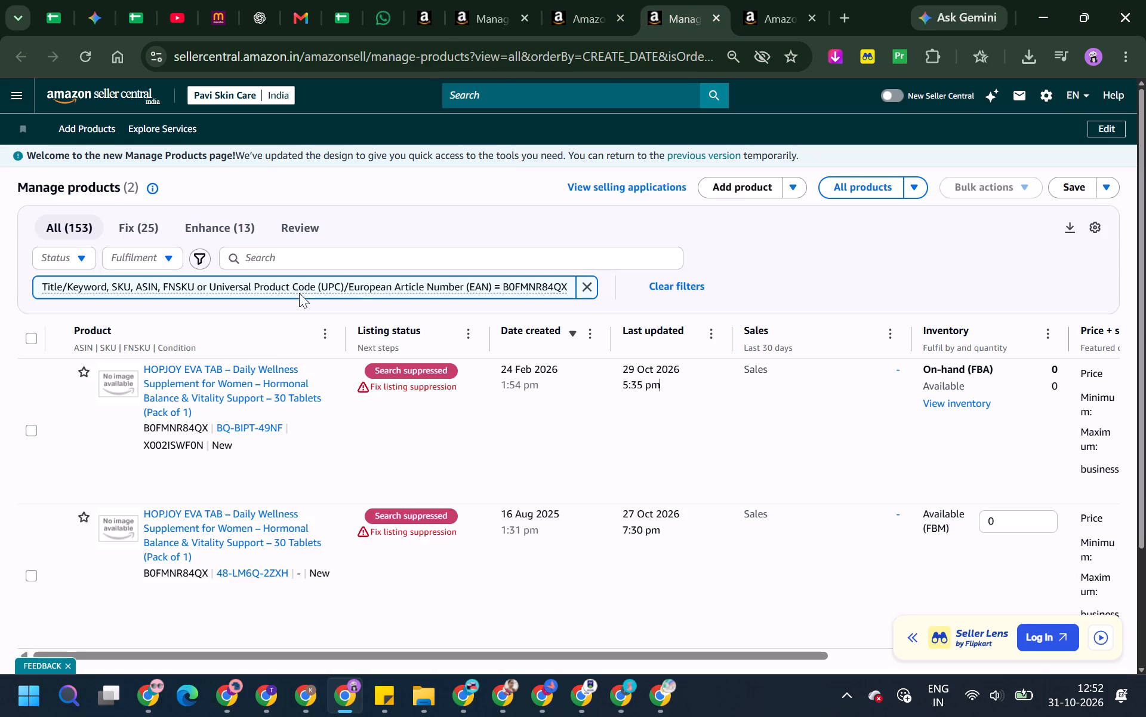
click(275, 261)
key(ctrl+v)
key(Return)
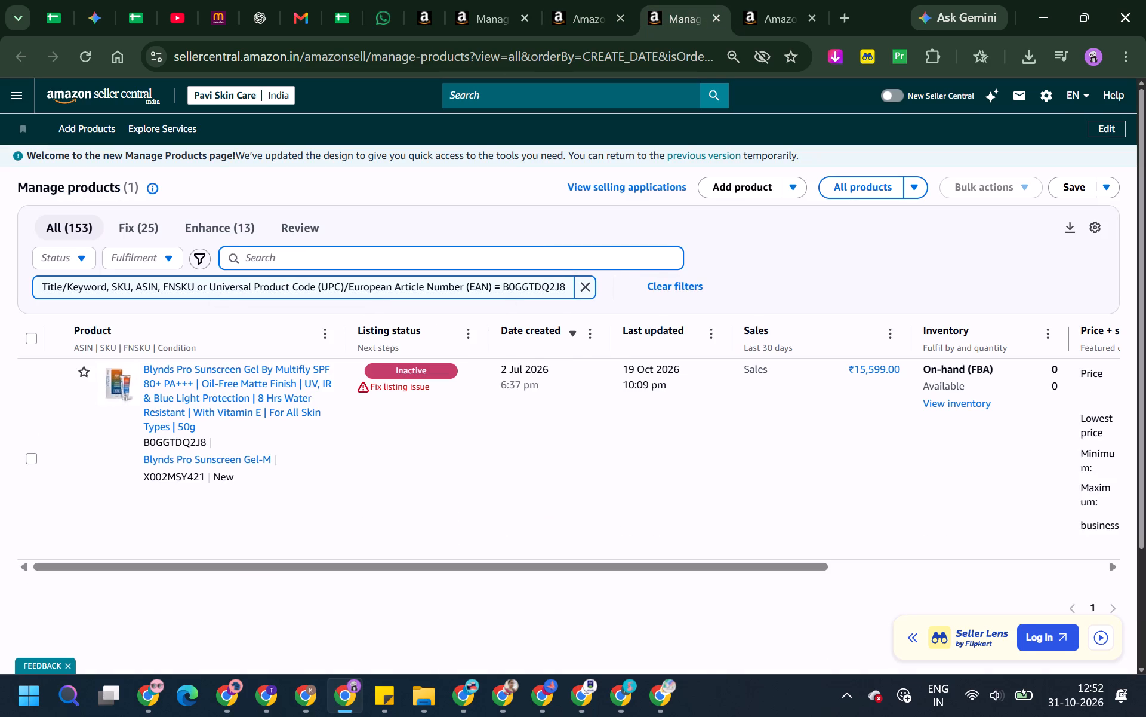
Open the Blynds Pro Sunscreen Gel's Amazon.in product page from its Manage products entry.
click(198, 379)
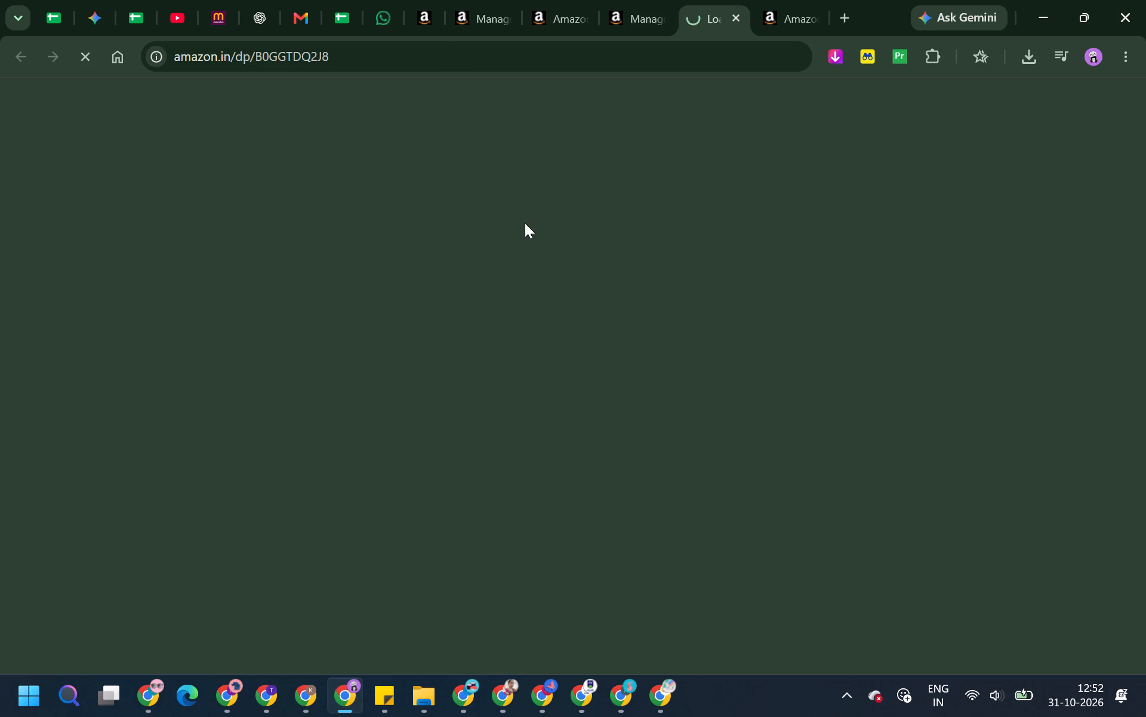
click(620, 10)
click(562, 7)
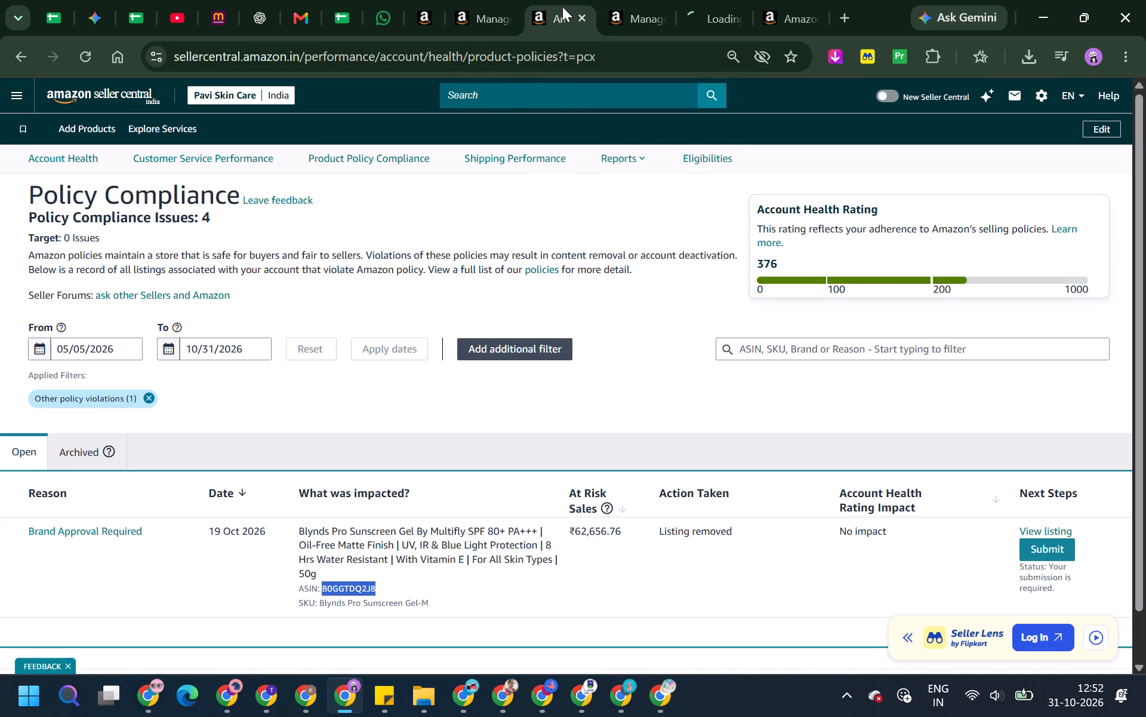
click(642, 0)
click(729, 0)
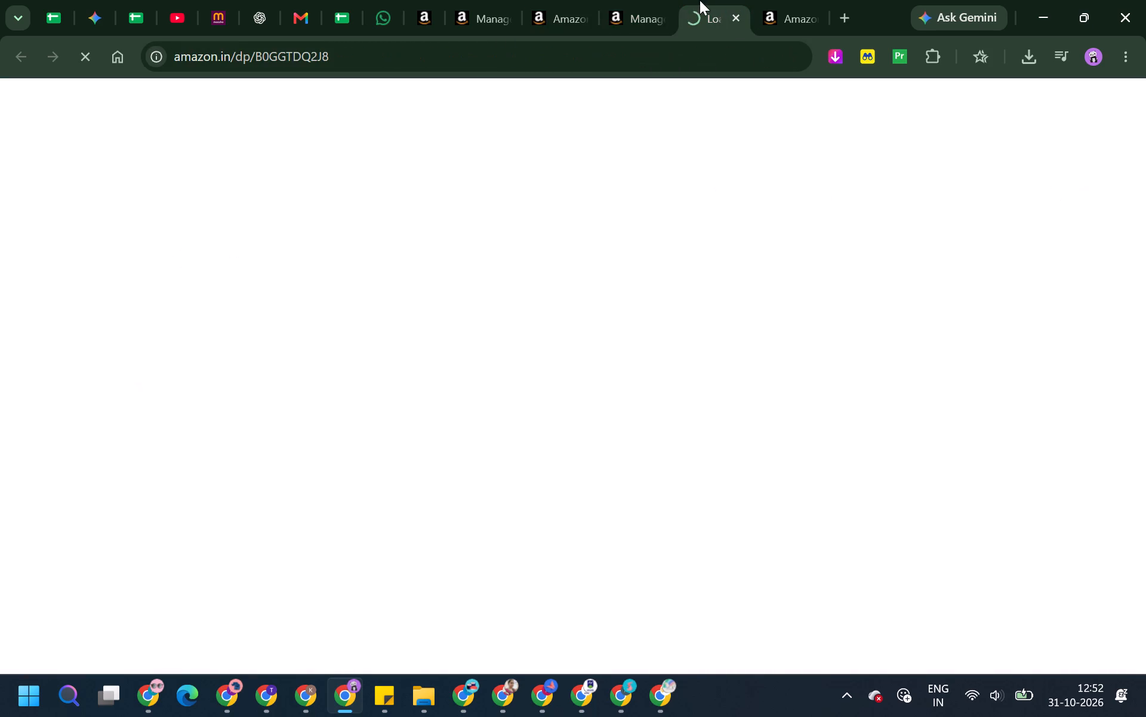
click(646, 0)
click(541, 0)
click(638, 4)
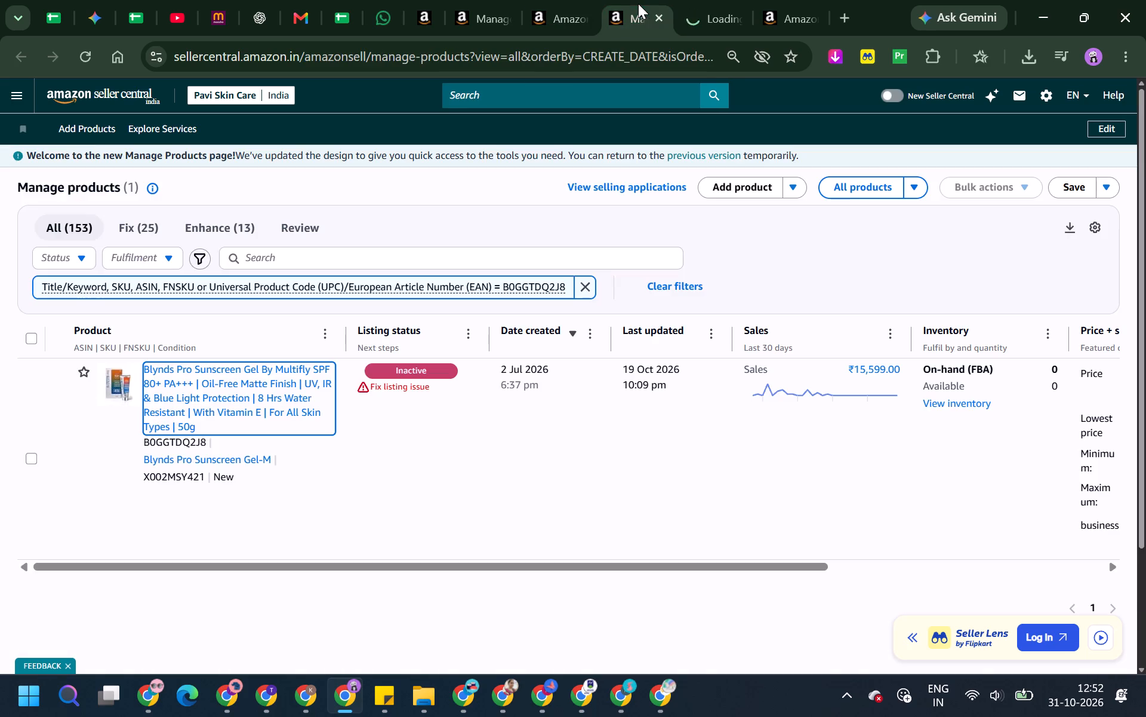
click(710, 2)
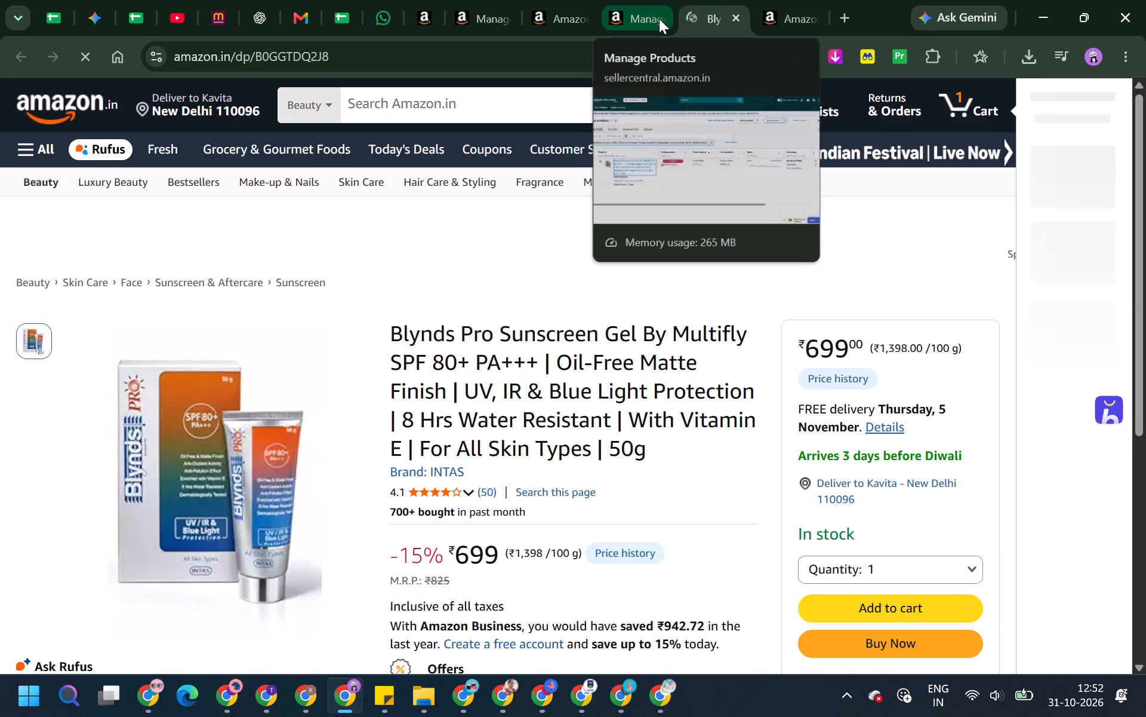
Close the Manage products page and go back to the Brand Approval Required violation on the Policy Compliance page.
click(664, 19)
click(660, 20)
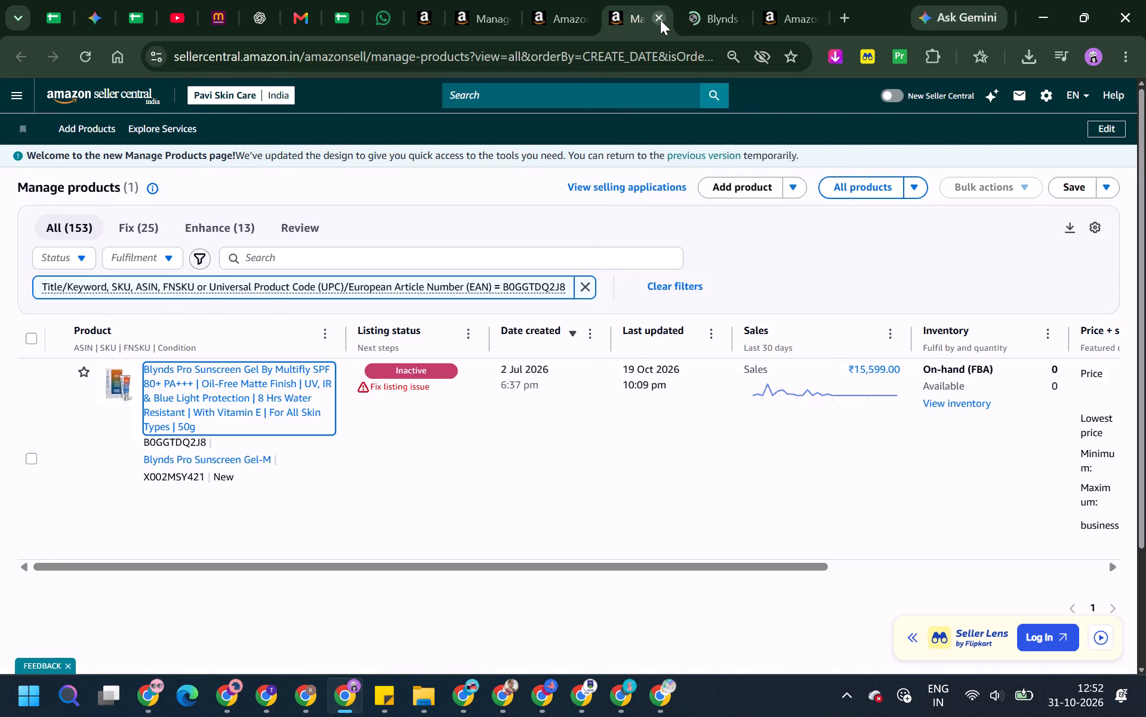
click(553, 8)
scroll(399, 427, down, 1)
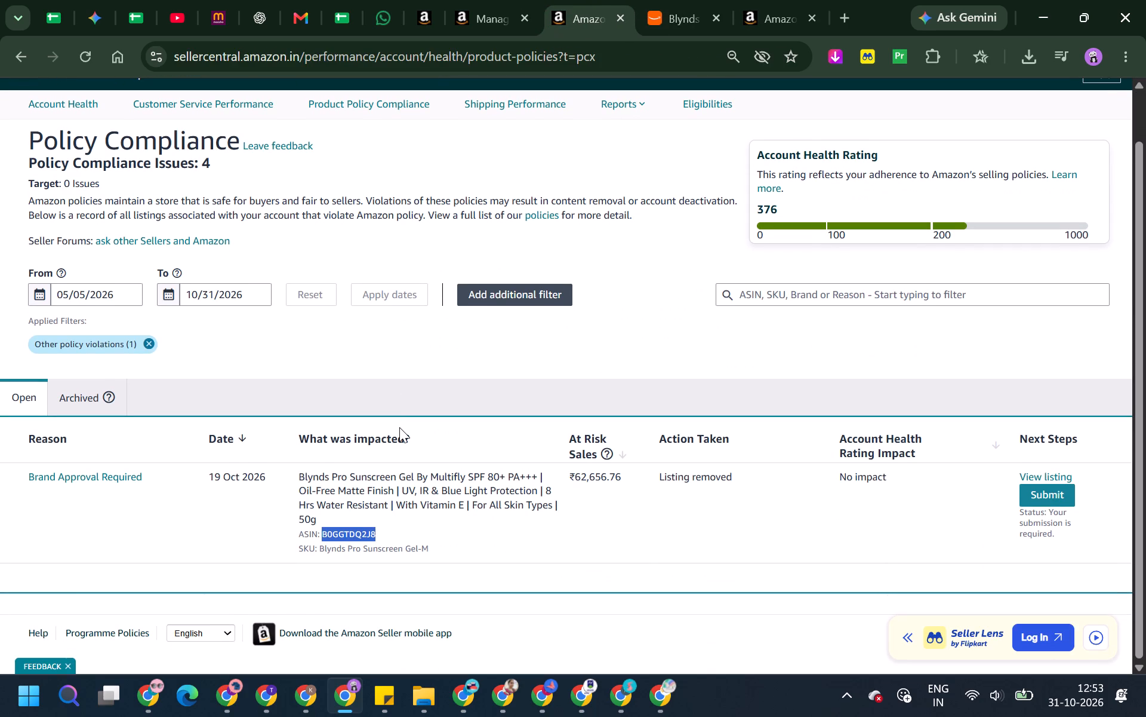
Examine the Blynds Pro Sunscreen Gel's Amazon.in page for brand, price and seller details, and return to its policy violation.
click(643, 0)
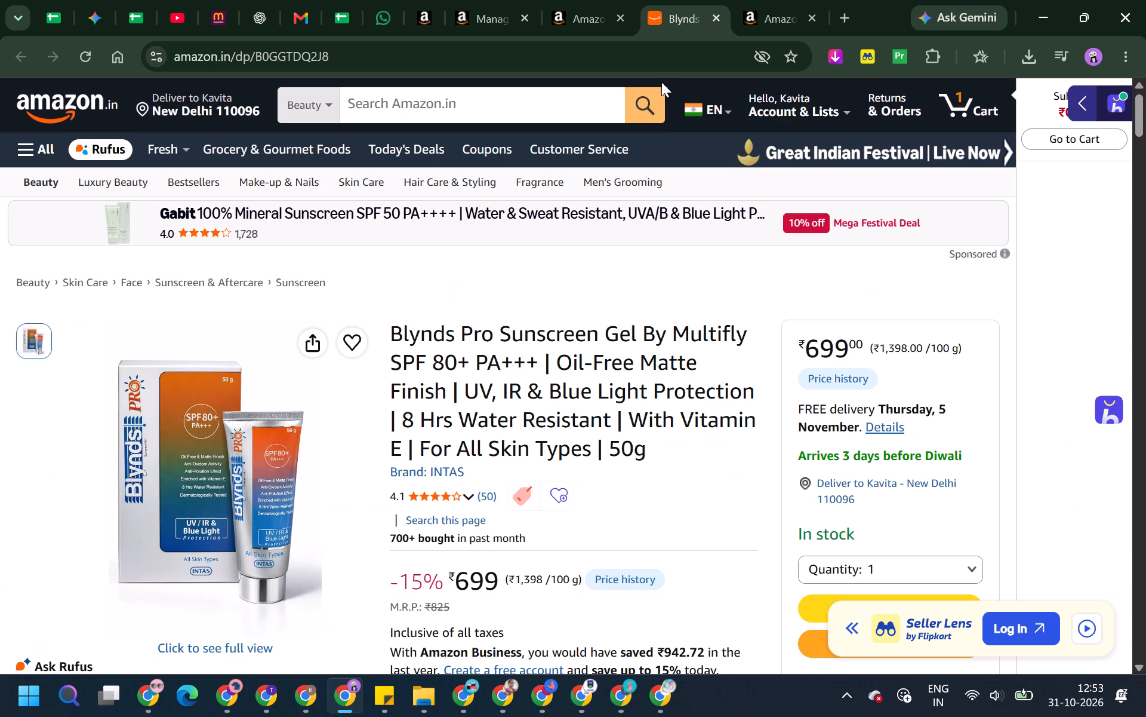
scroll(588, 247, down, 4)
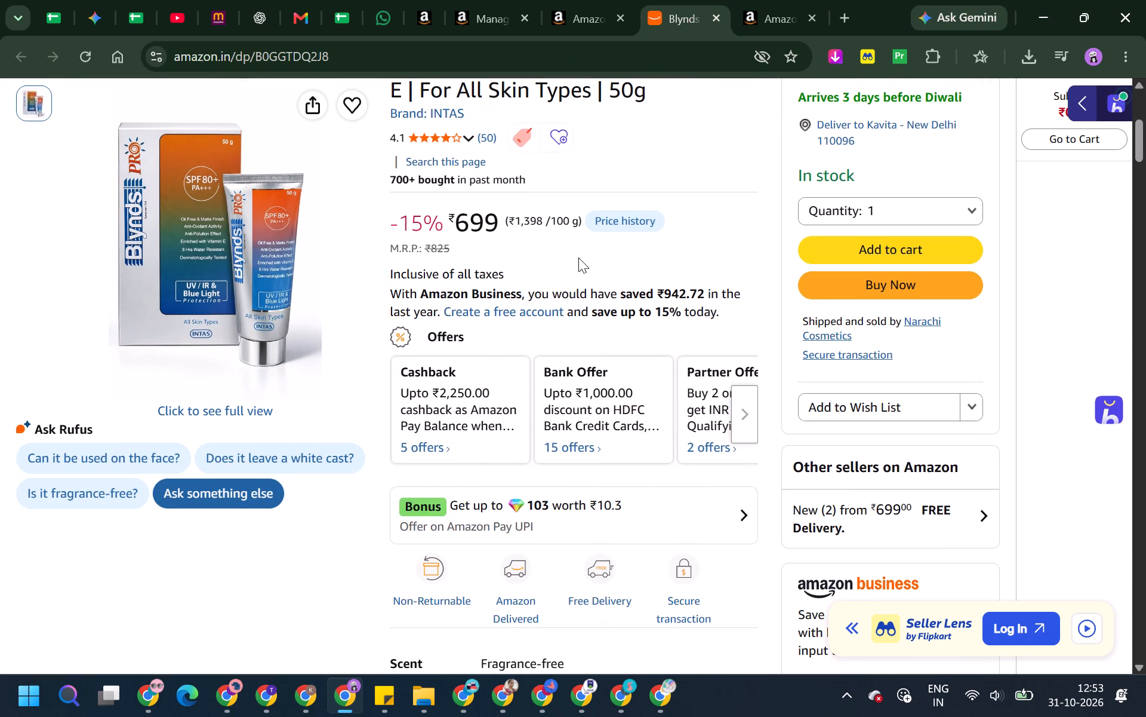
scroll(571, 272, down, 3)
scroll(549, 290, up, 7)
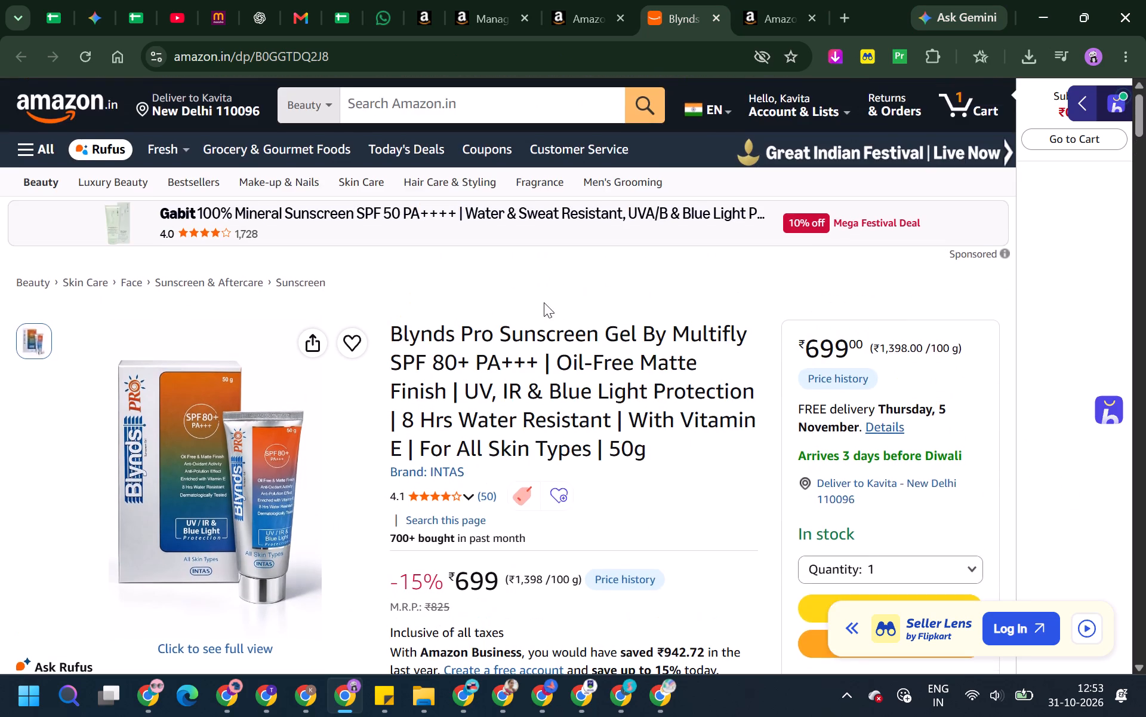
scroll(554, 307, down, 5)
scroll(579, 320, up, 3)
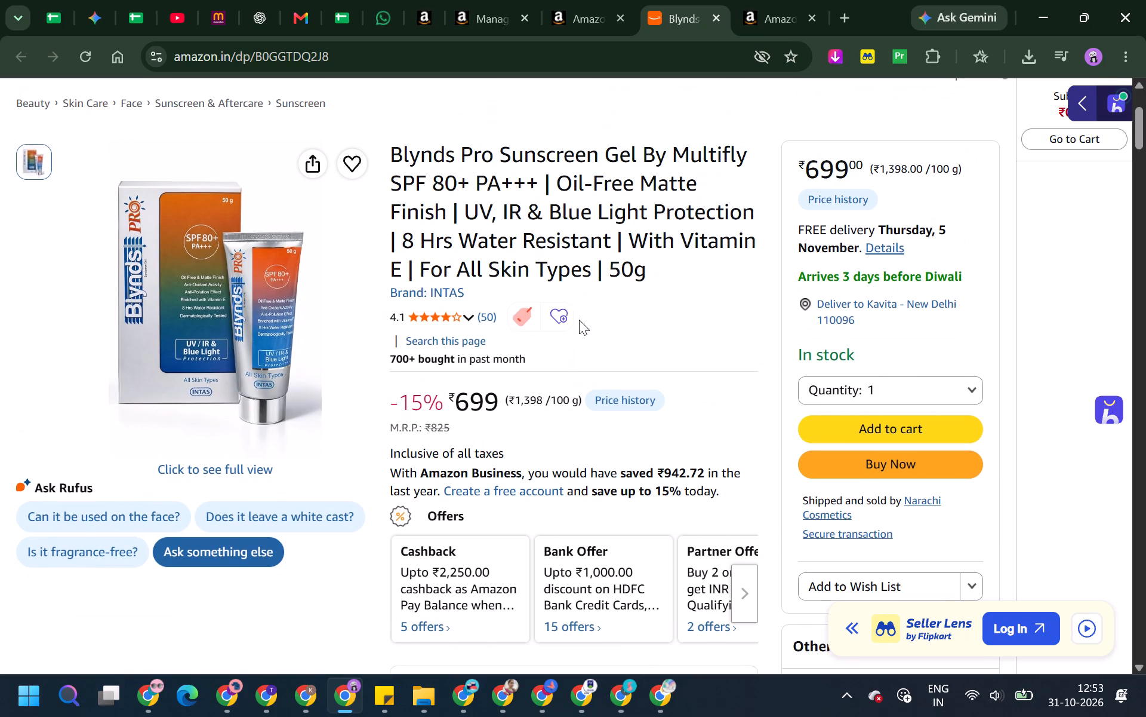
click(617, 318)
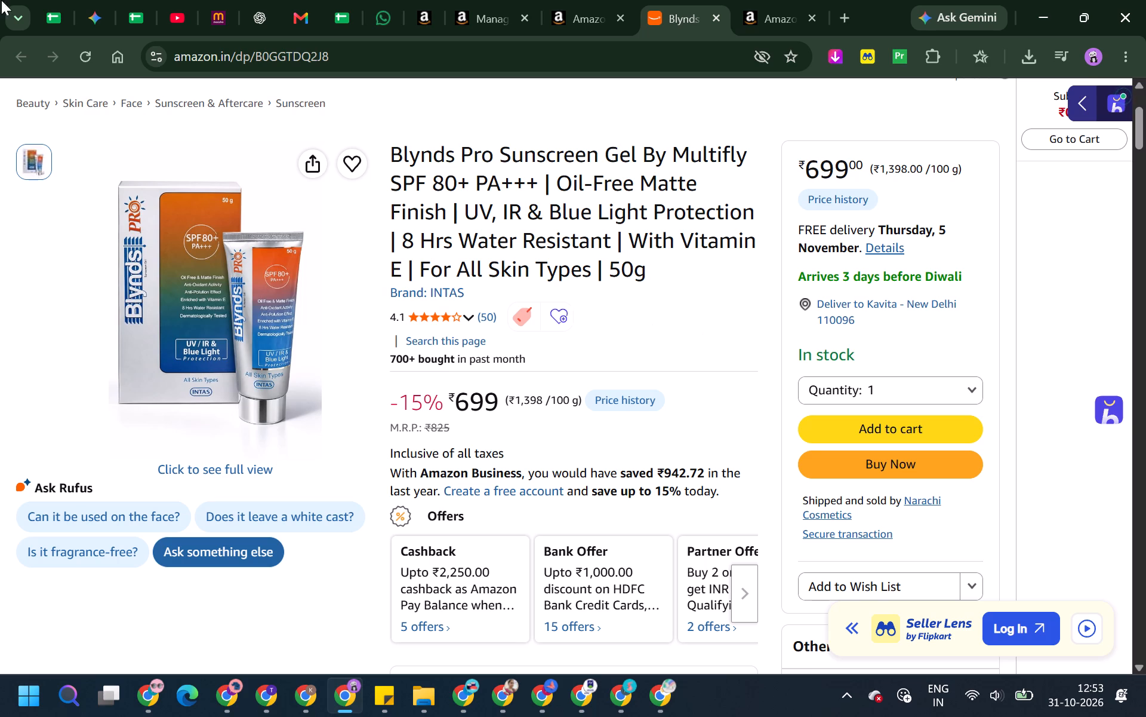
click(529, 0)
click(611, 0)
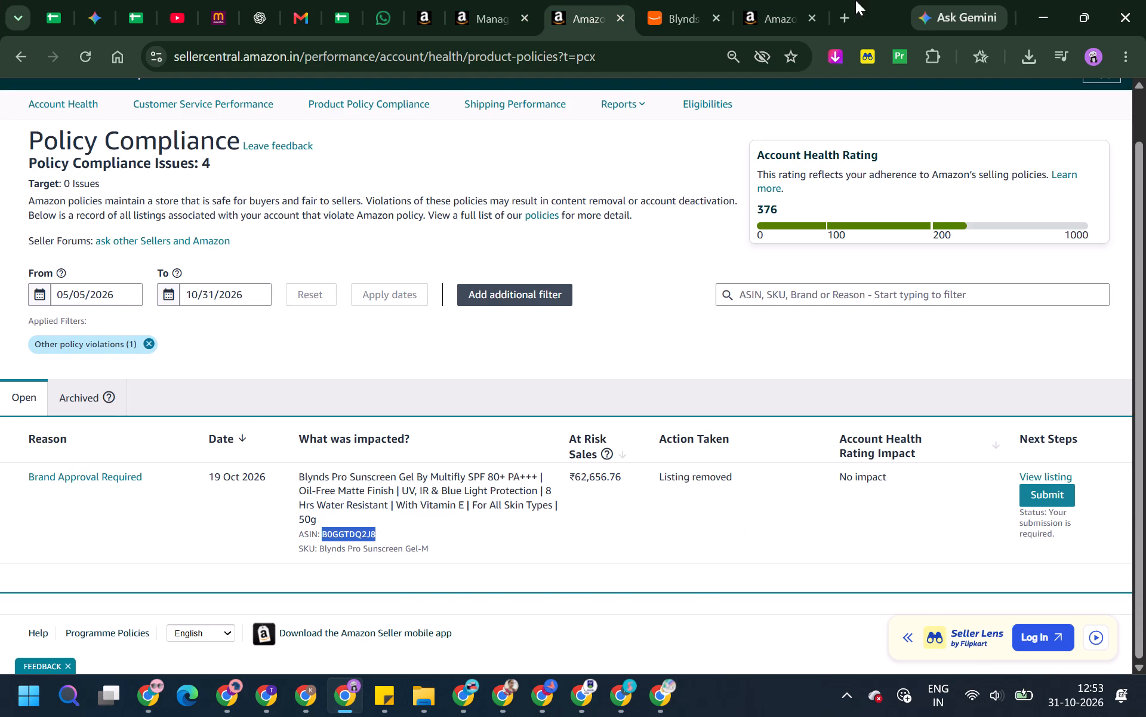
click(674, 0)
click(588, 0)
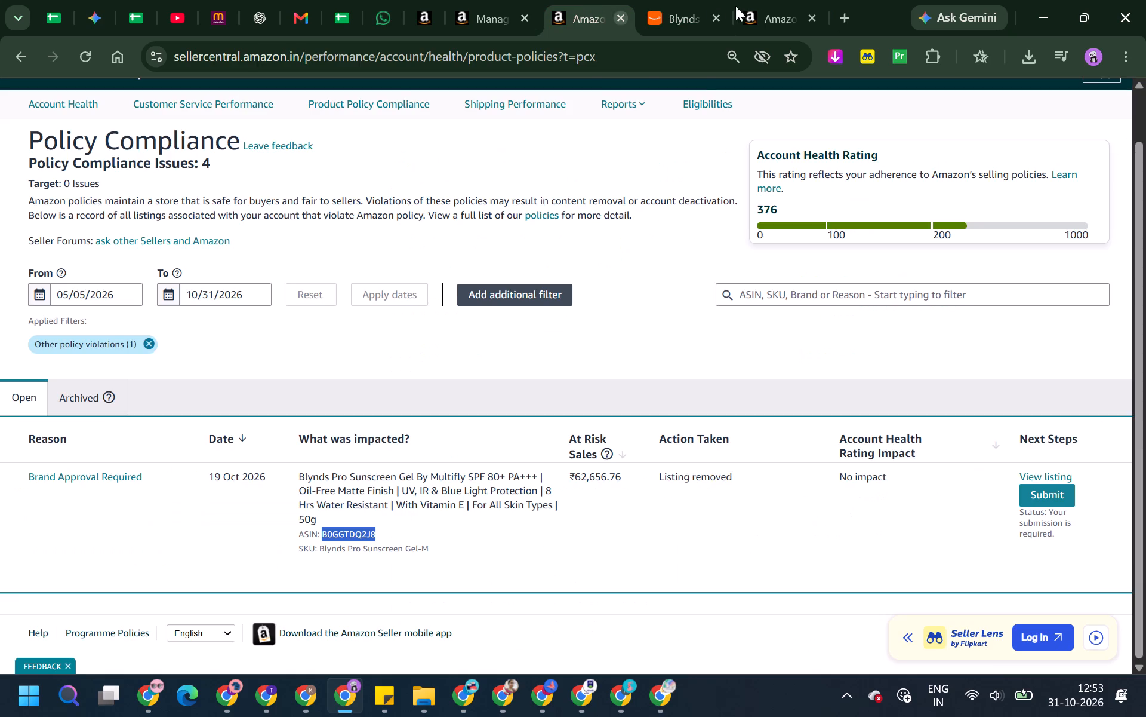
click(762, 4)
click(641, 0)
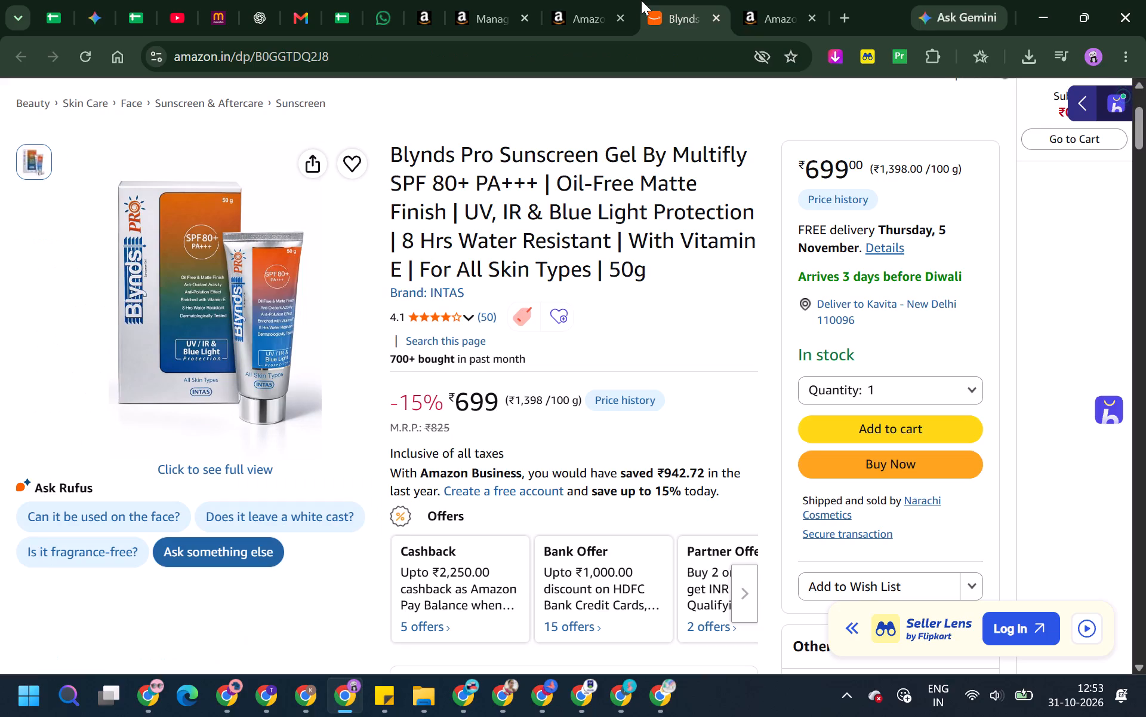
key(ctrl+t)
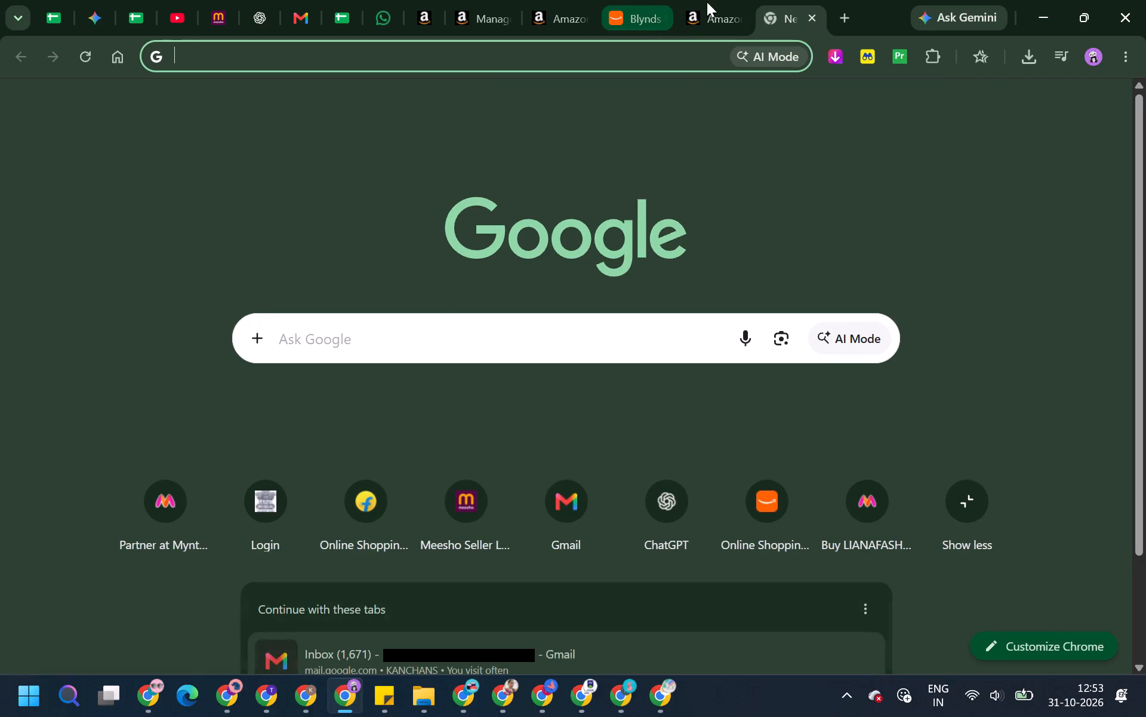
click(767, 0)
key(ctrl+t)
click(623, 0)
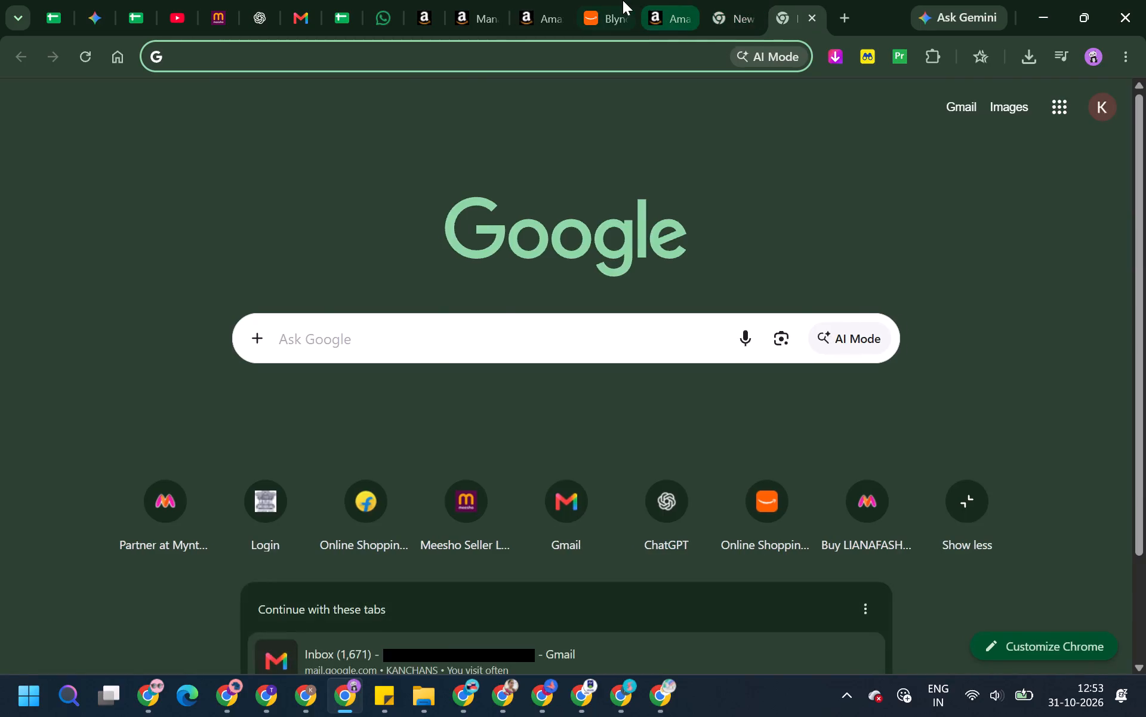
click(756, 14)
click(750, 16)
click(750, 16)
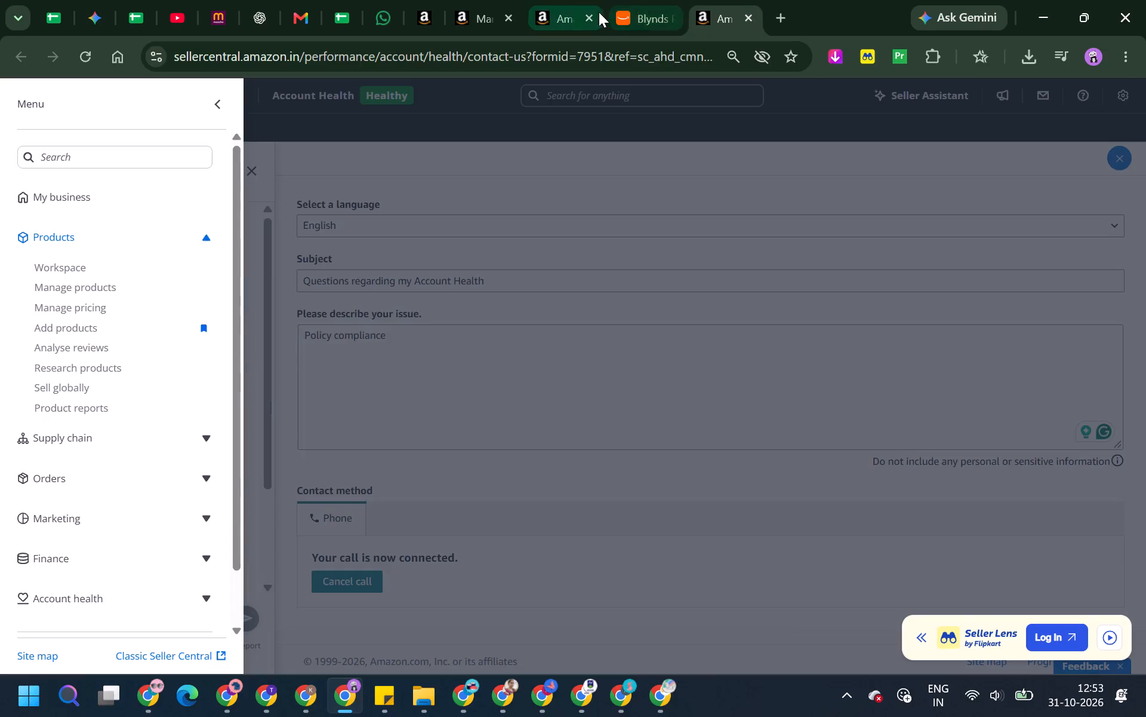
Search Manage All Inventory for the Blynds Pro Sunscreen Gel by its ASIN B0GGTDQ2J8, placing that page after the Policy Compliance page.
click(641, 10)
click(572, 0)
click(449, 0)
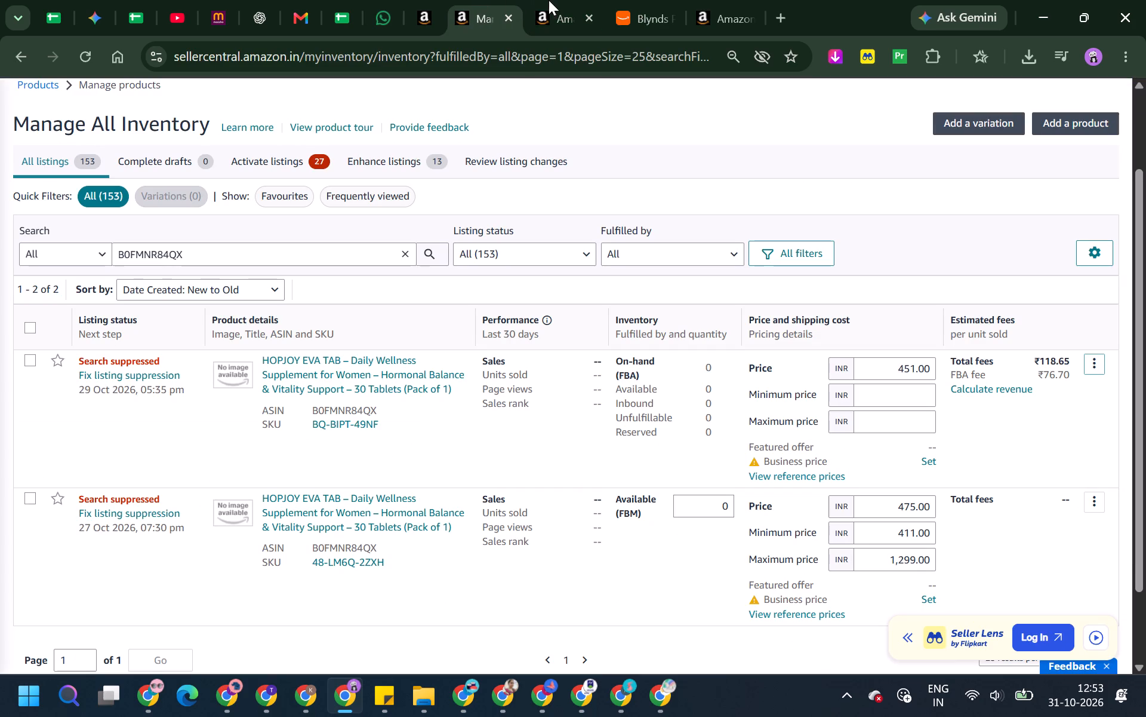
triple_click(190, 251)
key(ctrl+v)
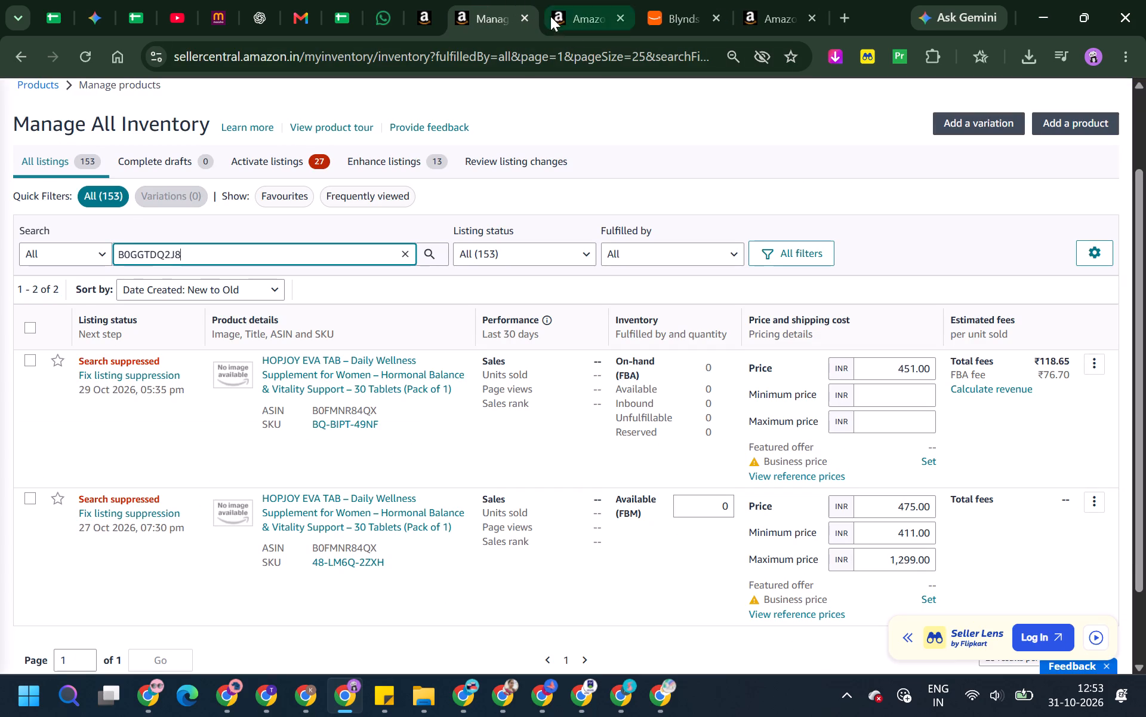
drag(480, 0, 617, 0)
click(466, 0)
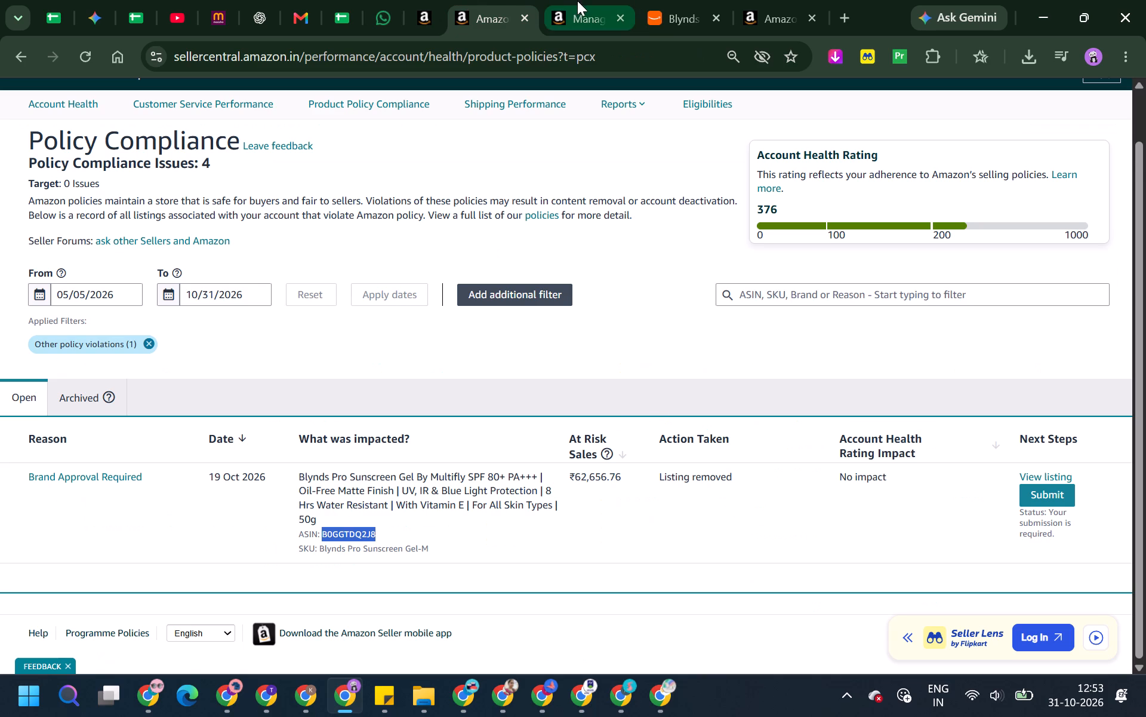
click(577, 1)
key(Return)
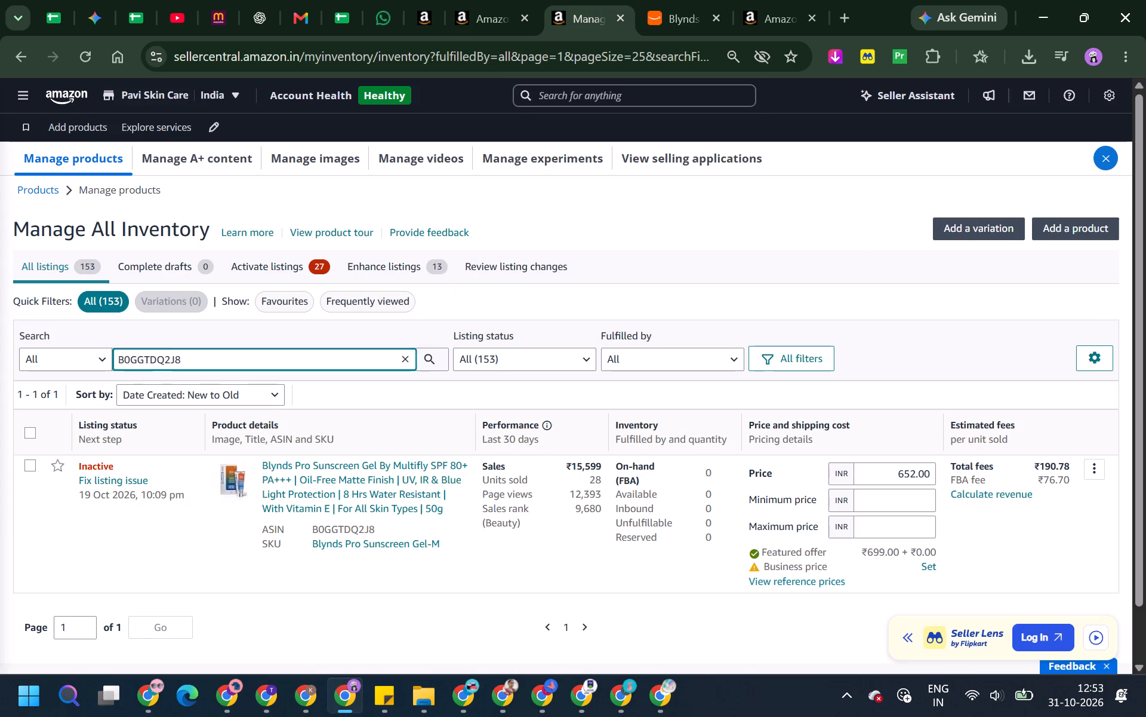
Open the Blynds Pro Sunscreen Gel's Amazon.in page from its inventory entry, look it over, and close it to return to the inventory.
click(357, 495)
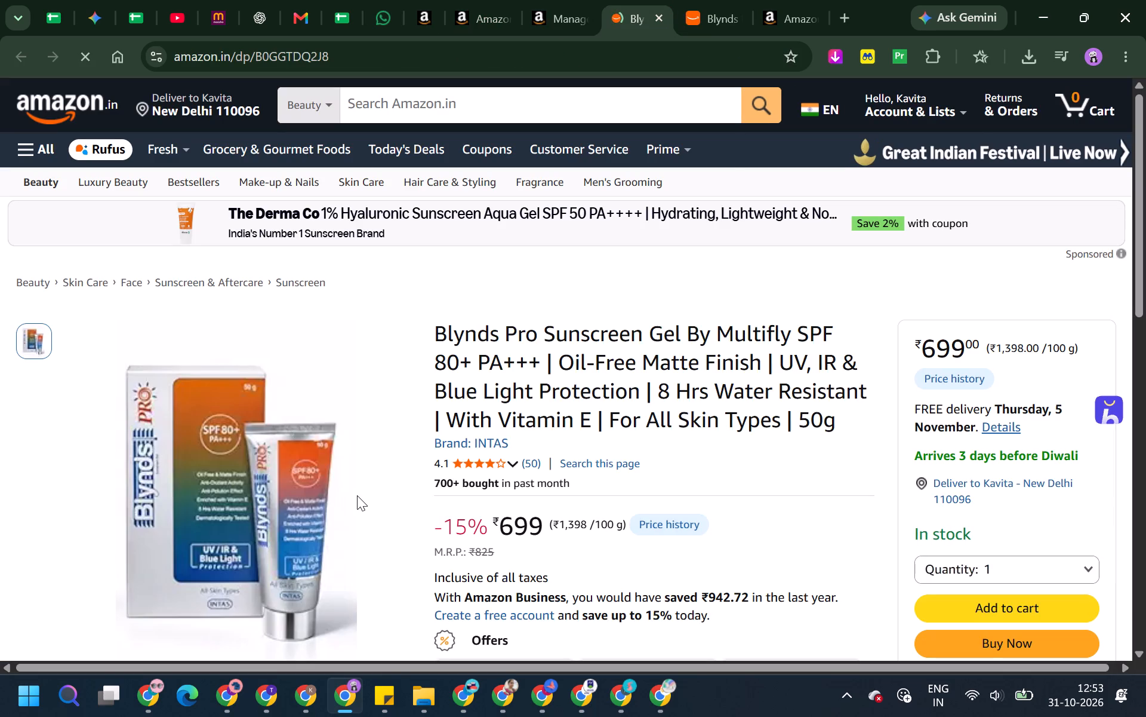
scroll(594, 367, down, 7)
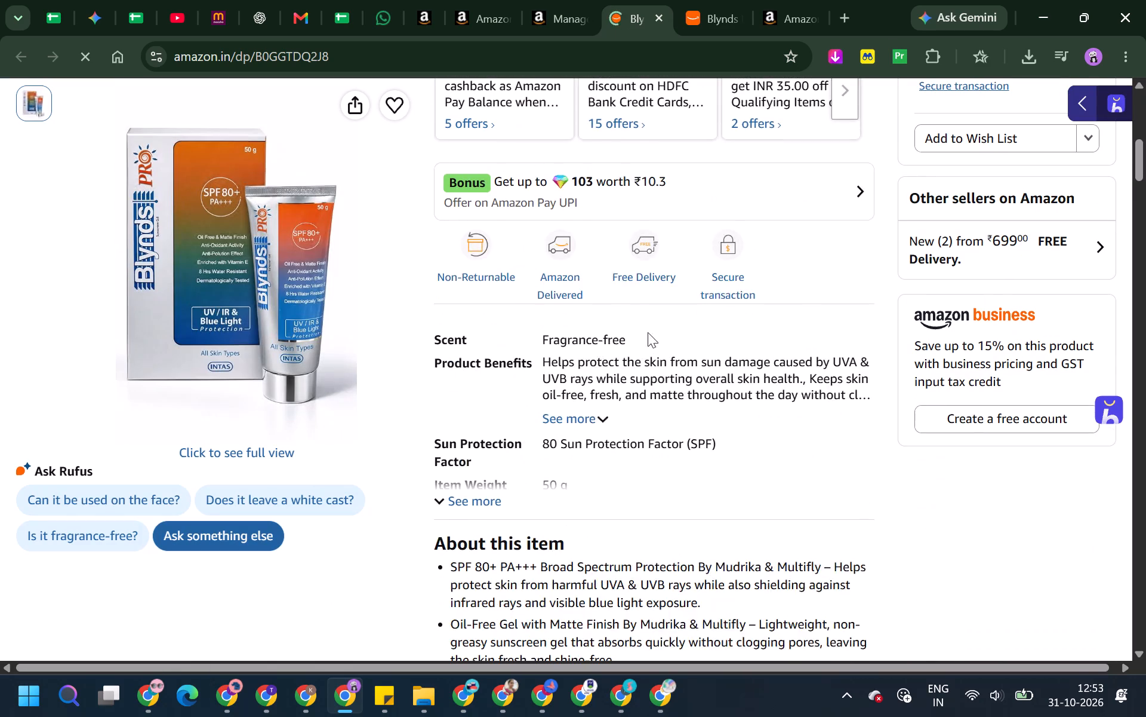
scroll(685, 279, up, 5)
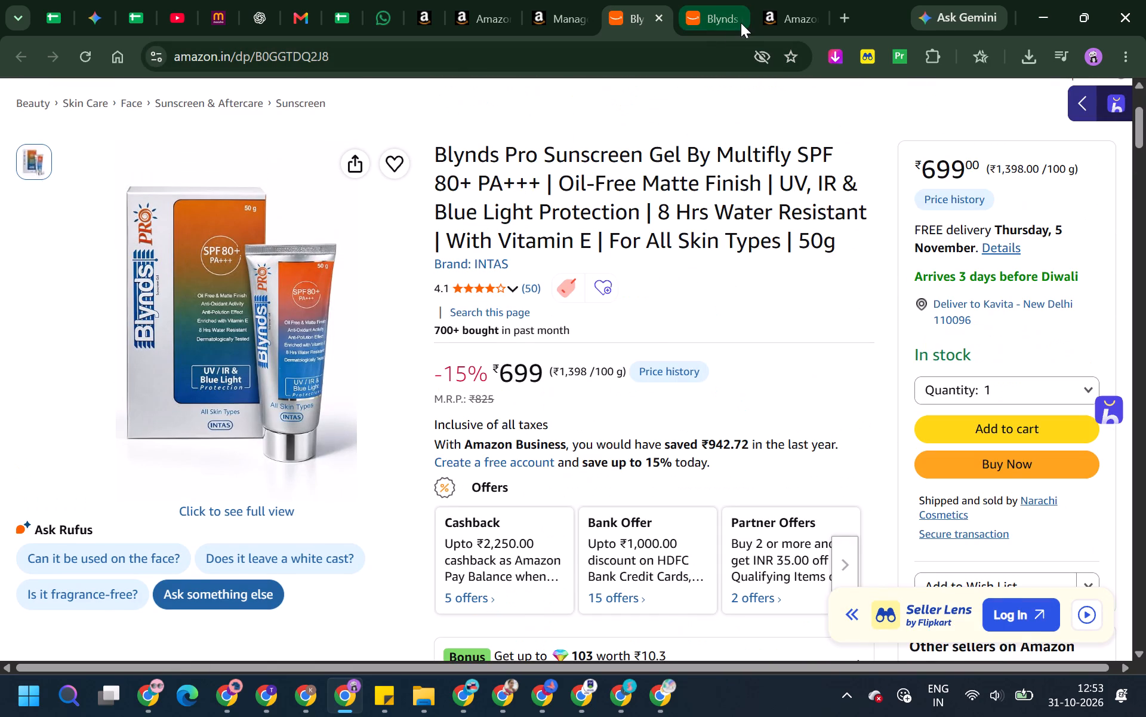
click(741, 23)
click(737, 22)
click(564, 10)
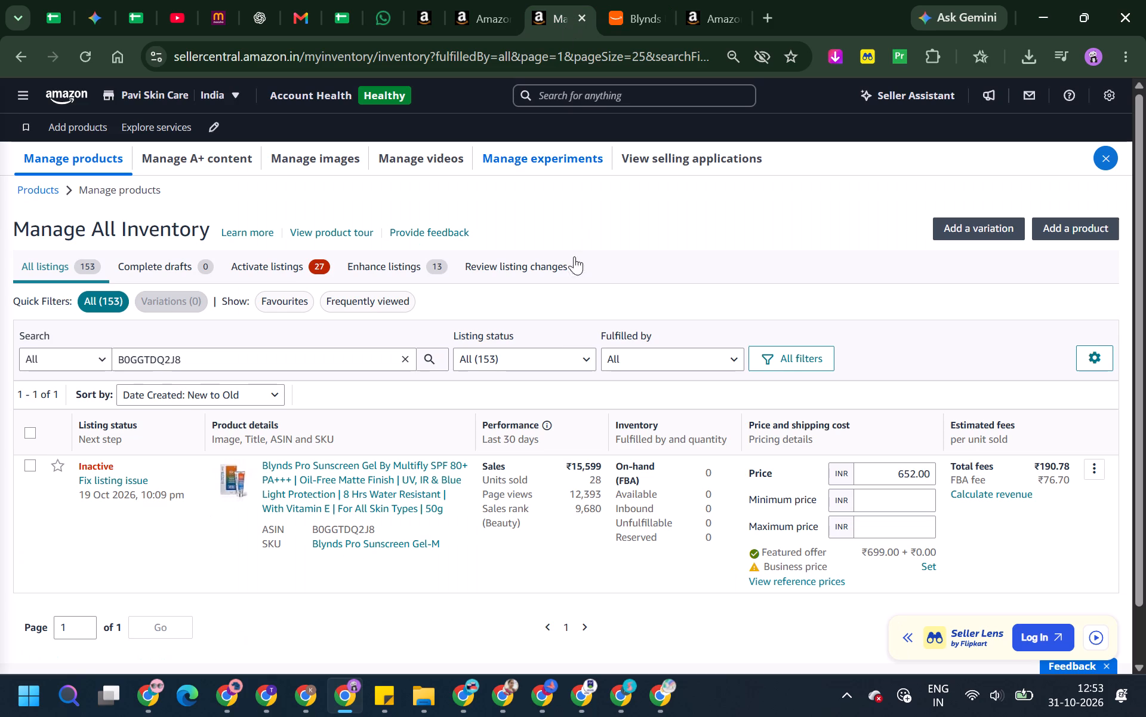
scroll(423, 397, down, 2)
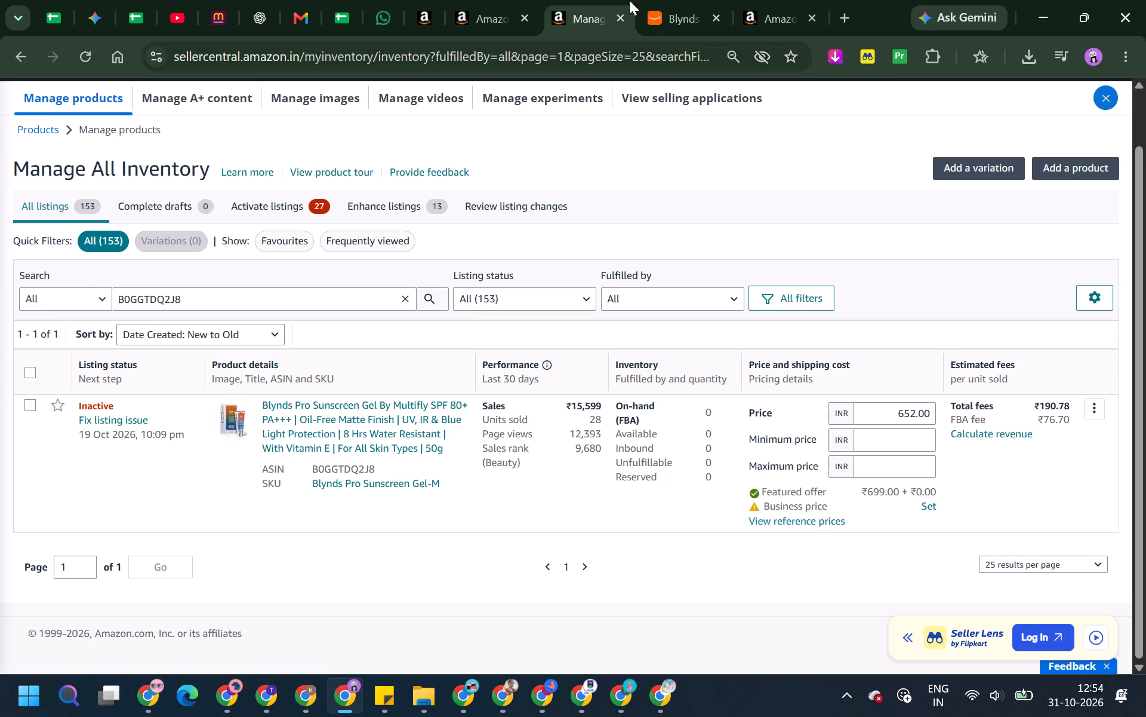
Go from the Brand Approval Required violation to the Restricted Product Policy Violations page and open the account's View Selling Applications list there.
click(486, 1)
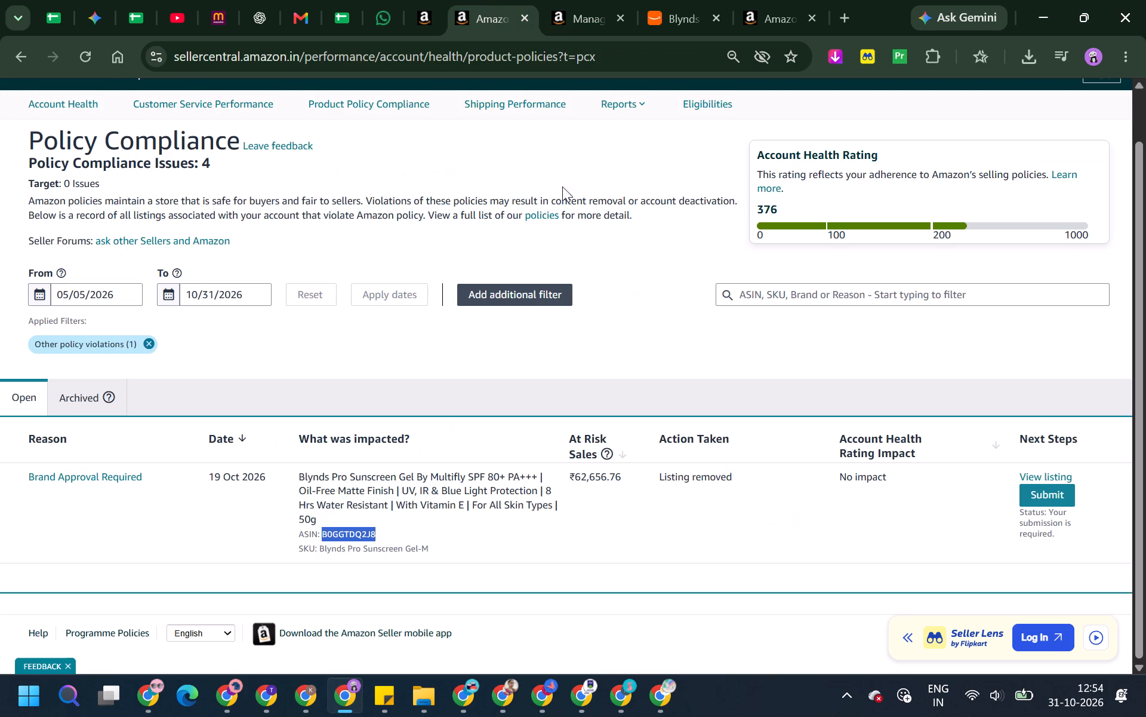
scroll(294, 134, up, 8)
click(432, 2)
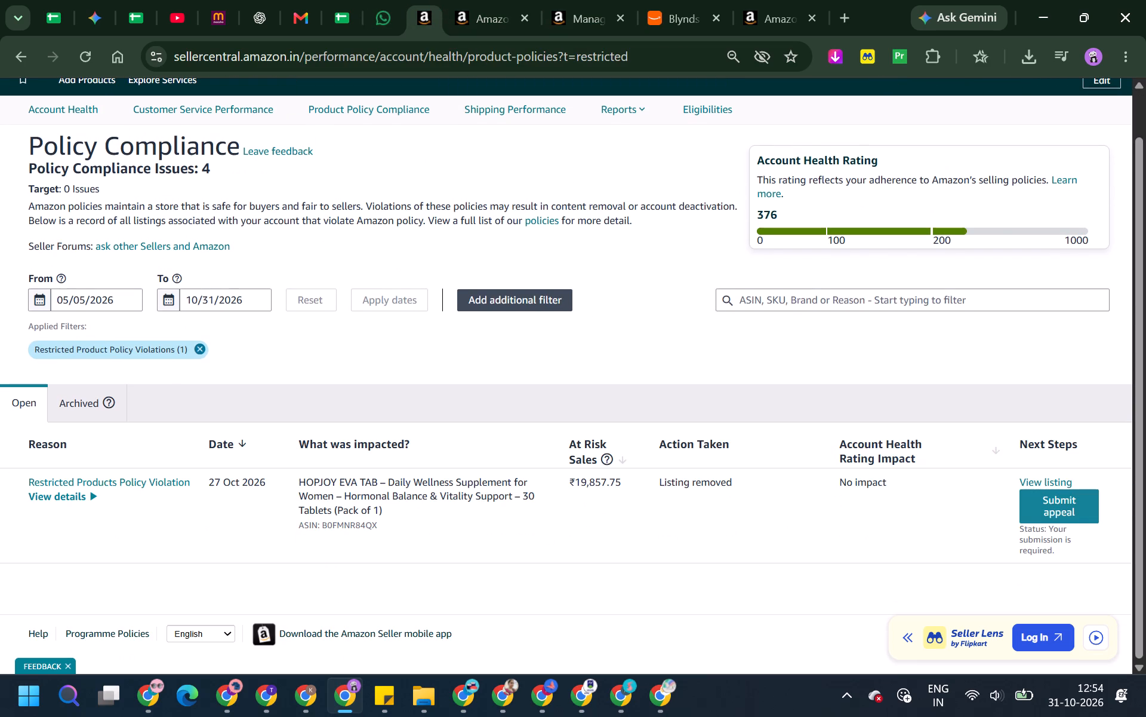
scroll(51, 175, up, 5)
click(26, 97)
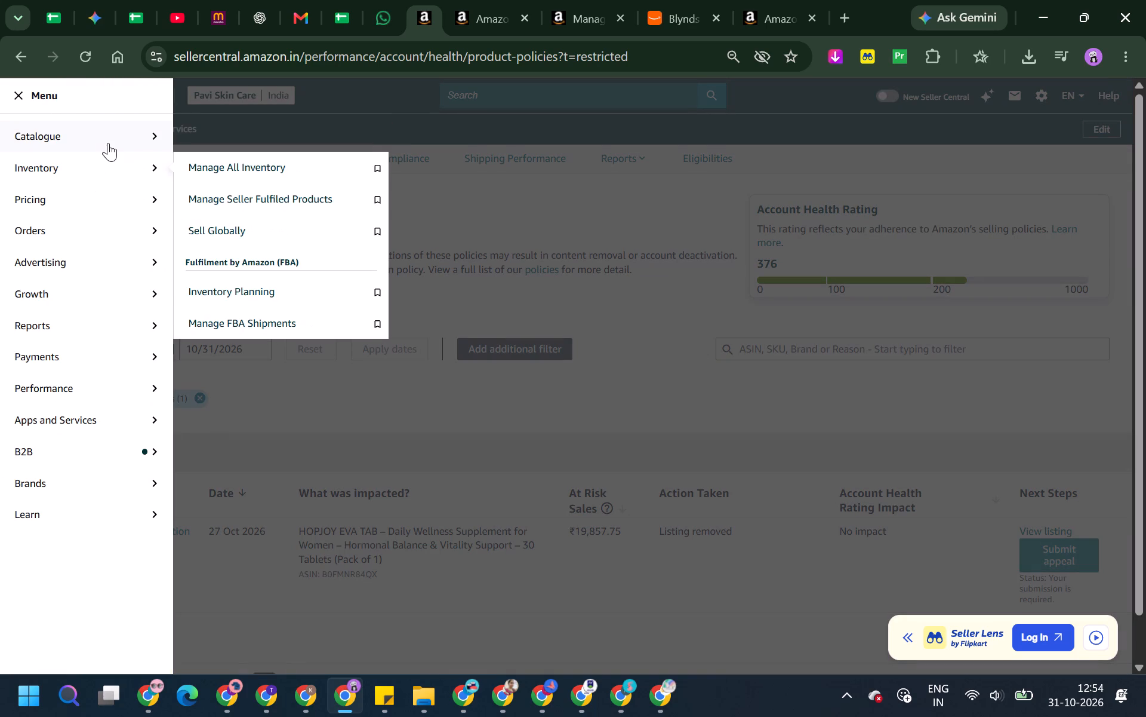
click(285, 255)
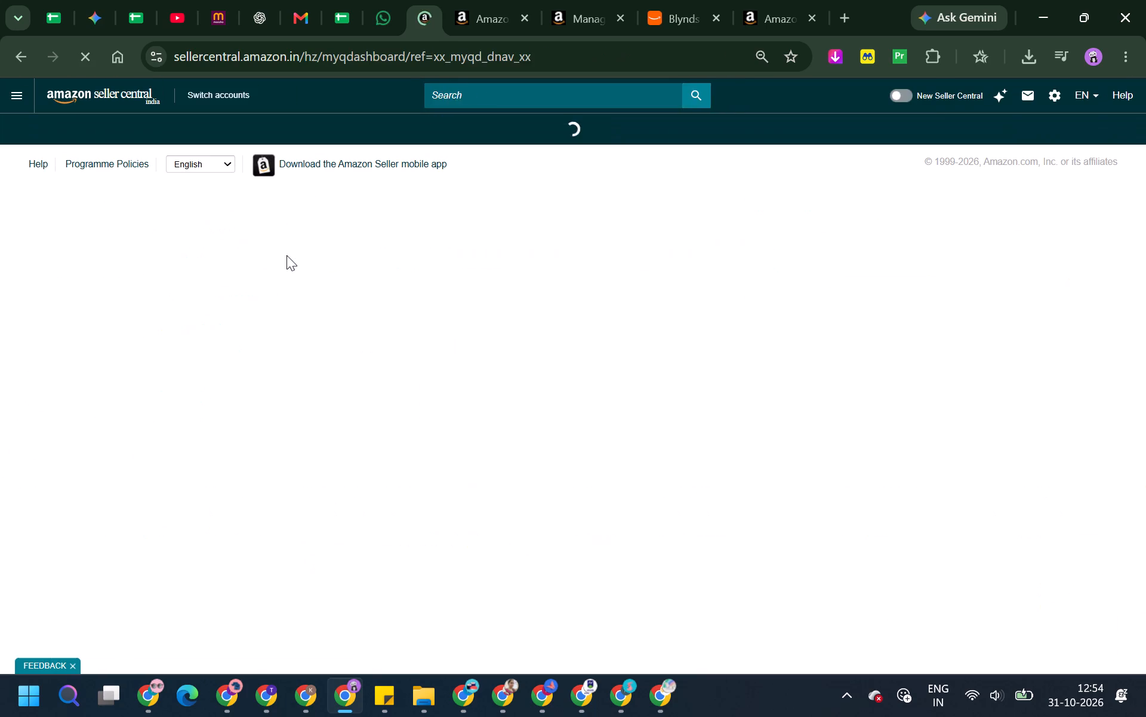
click(651, 0)
click(408, 0)
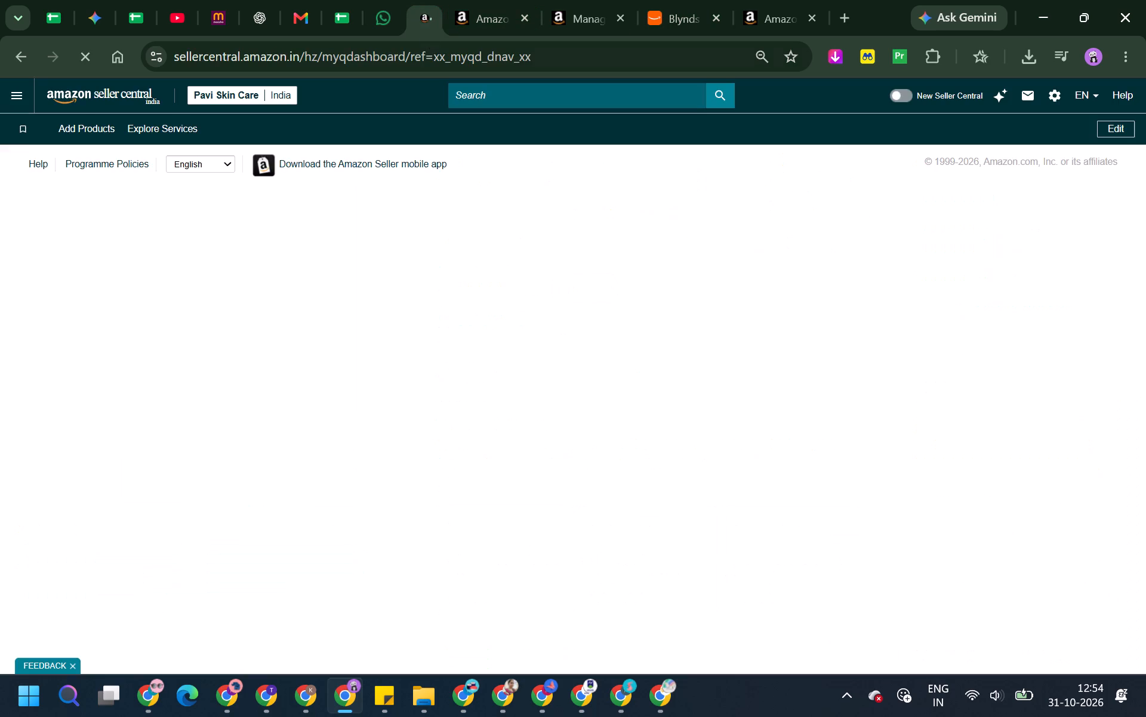
Examine pages 1 and 2 of the selling applications for brand names, change dates and approval statuses.
scroll(270, 426, down, 3)
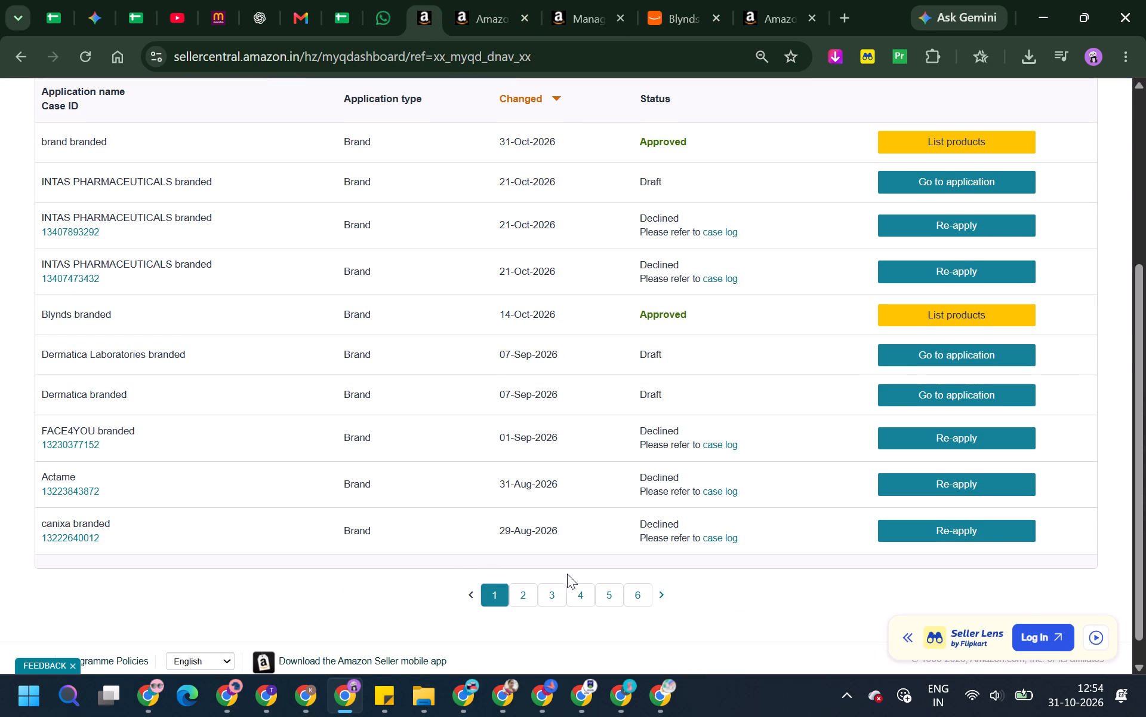
click(659, 598)
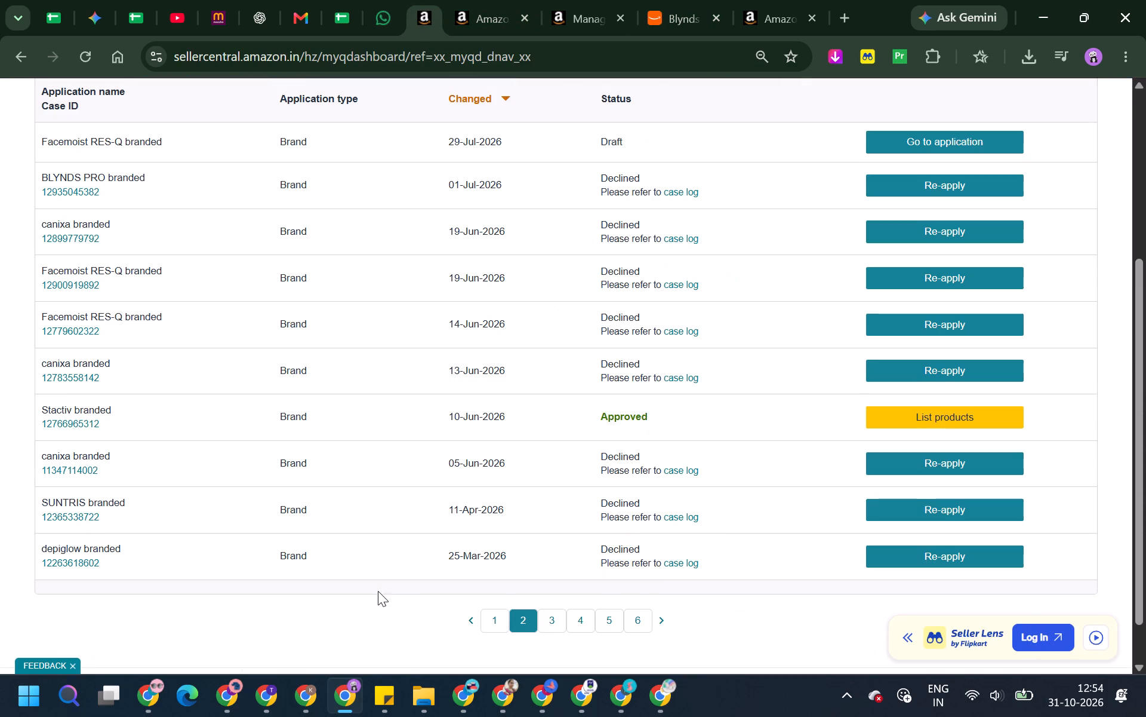
scroll(365, 580, up, 4)
scroll(327, 571, down, 1)
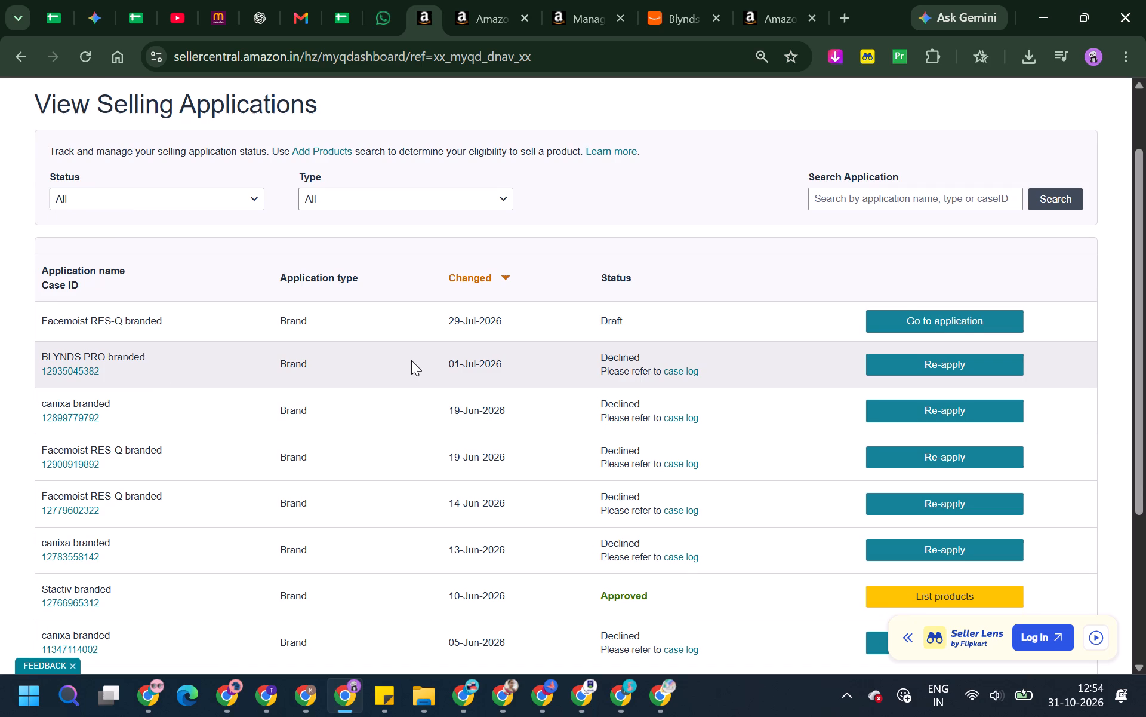
scroll(289, 361, down, 3)
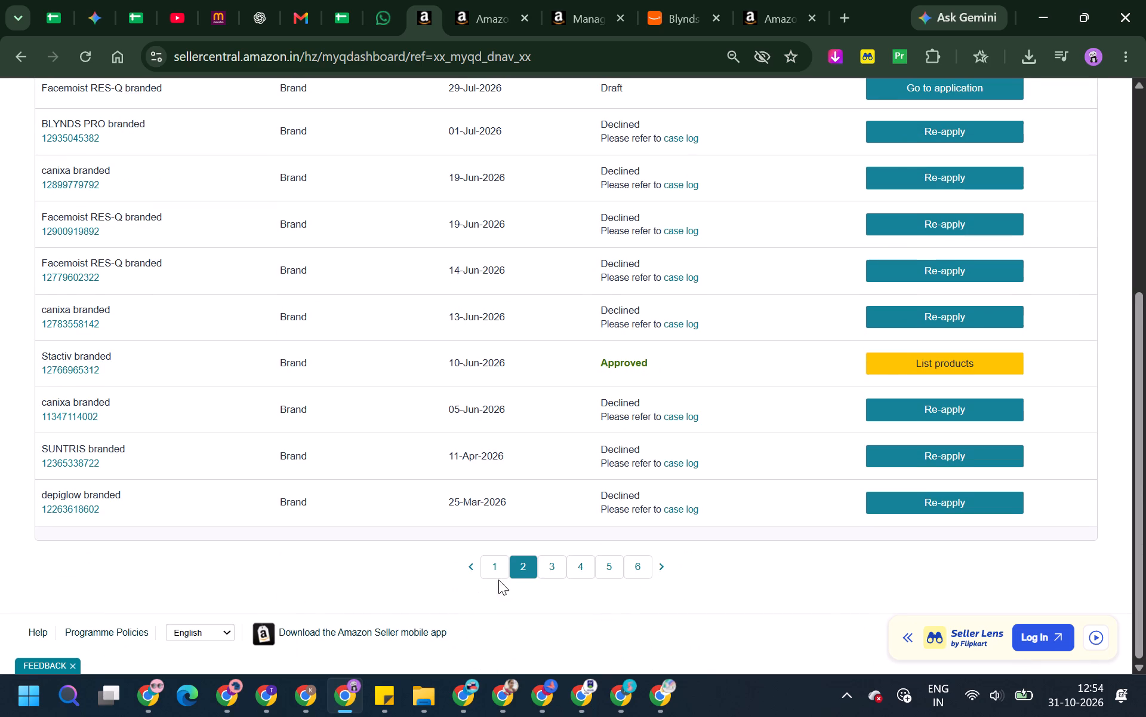
click(497, 573)
scroll(281, 370, up, 2)
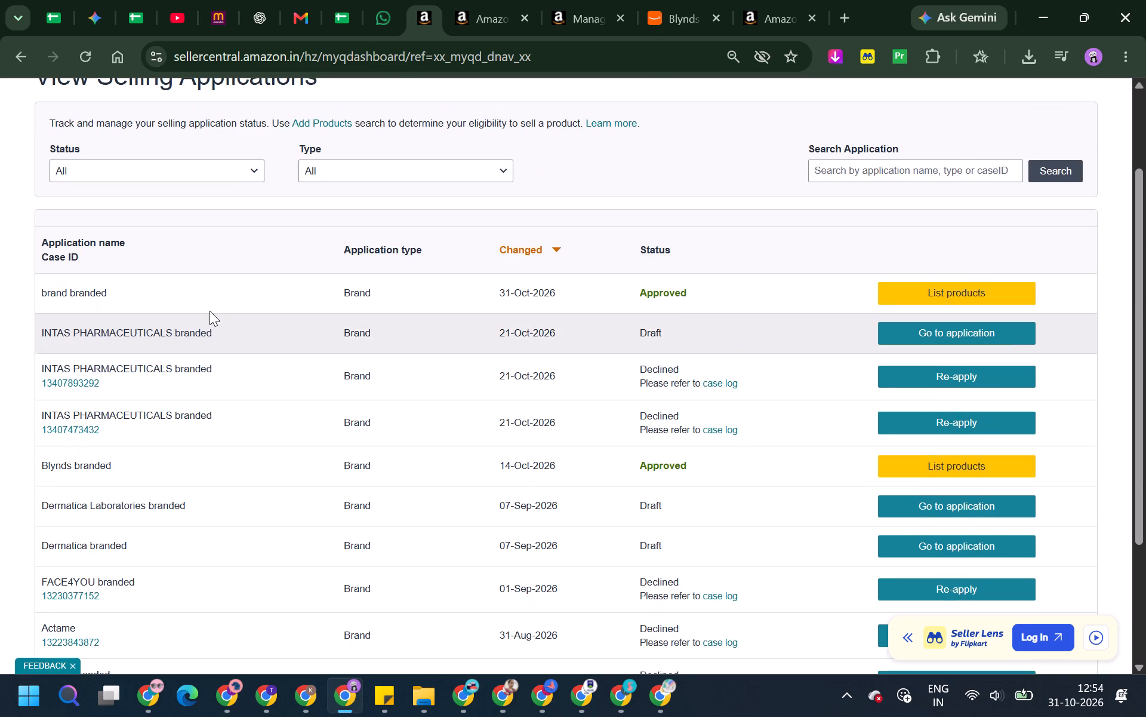
scroll(240, 301, down, 2)
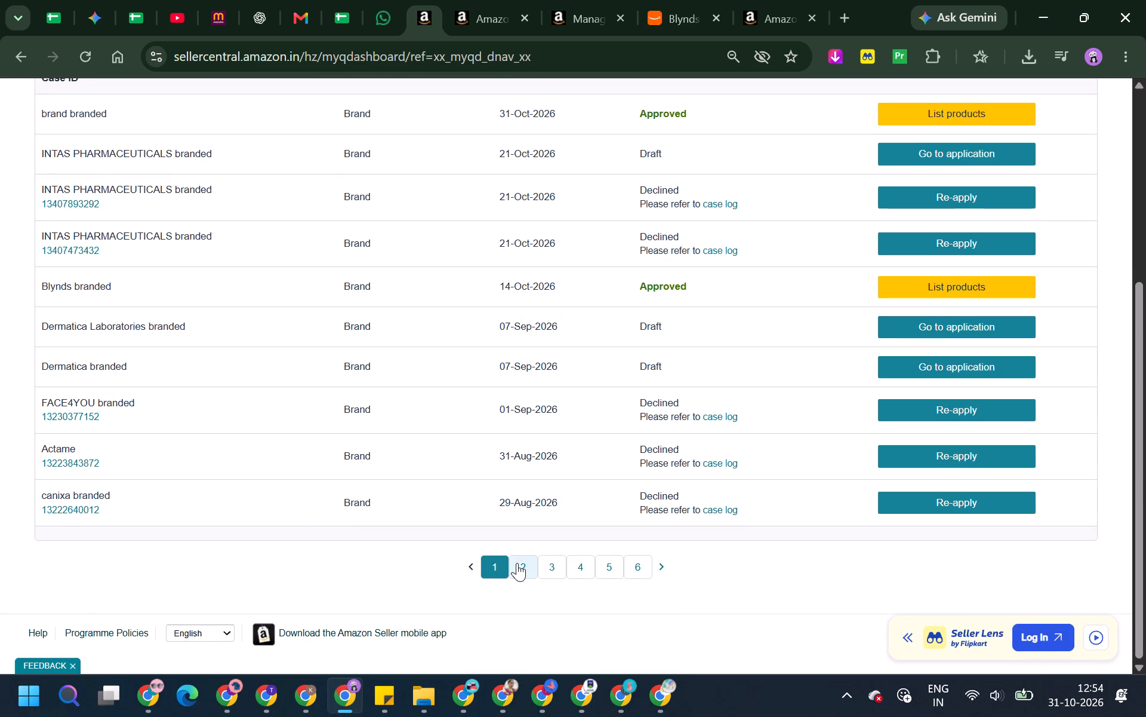
click(517, 568)
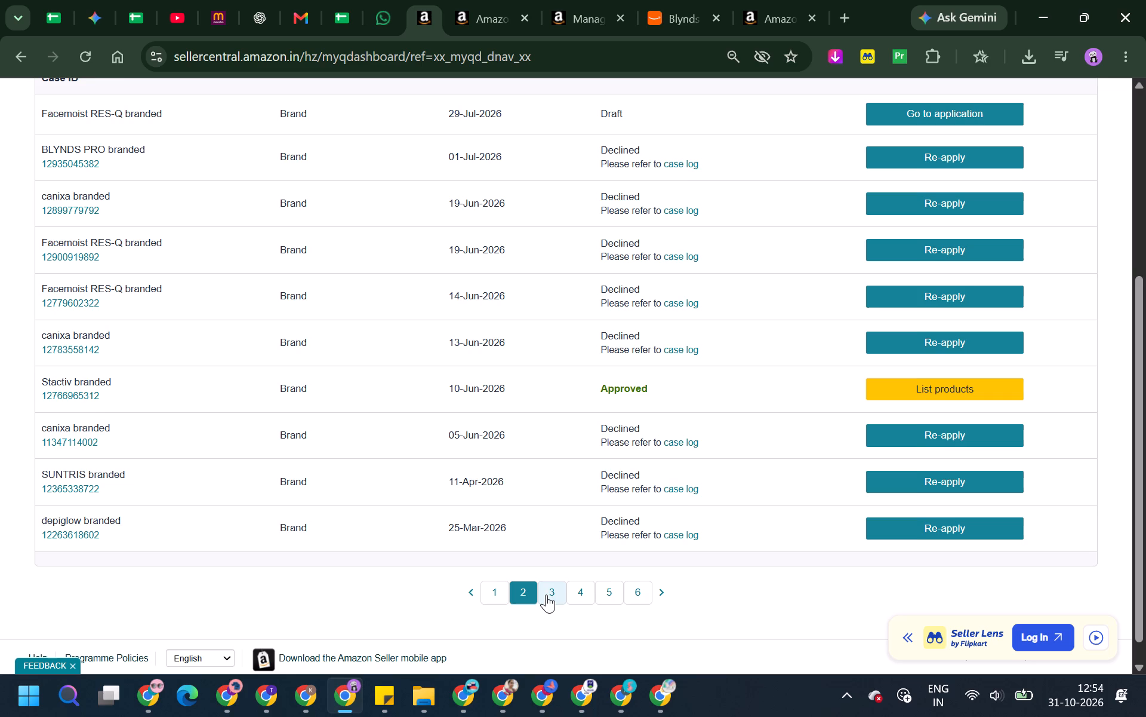
scroll(546, 595, up, 1)
scroll(545, 598, down, 1)
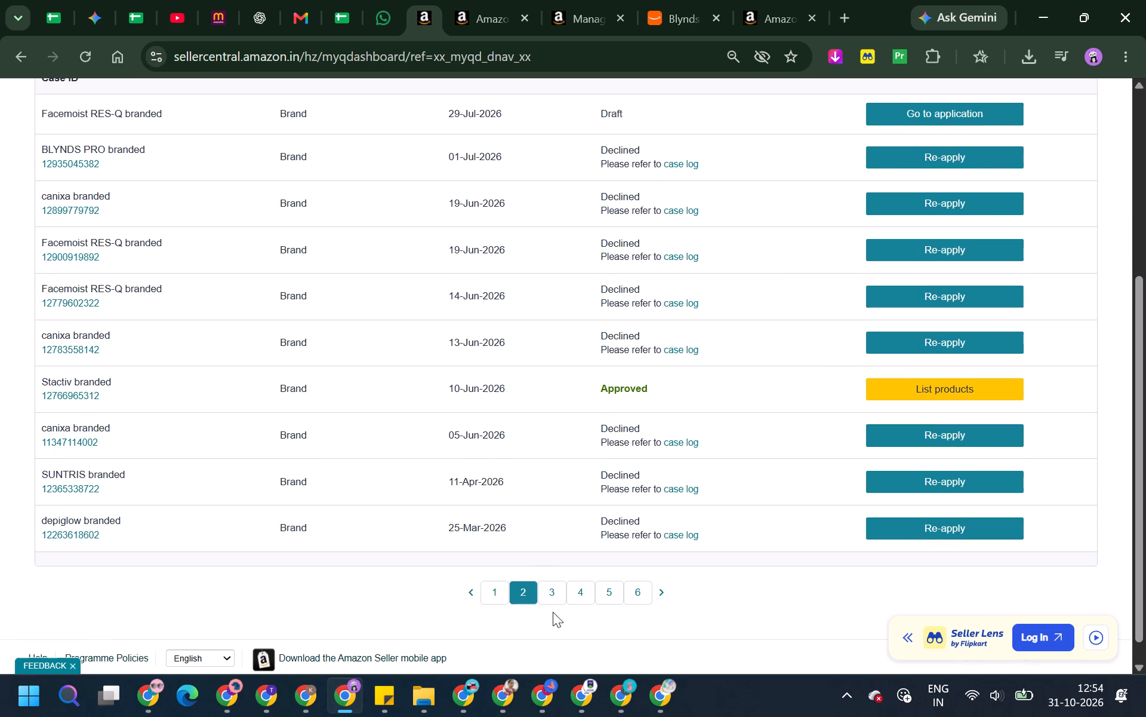
Examine pages 3 to 6 of the selling applications for application names, types and approval statuses.
click(549, 599)
scroll(387, 467, up, 2)
scroll(387, 467, down, 2)
click(580, 581)
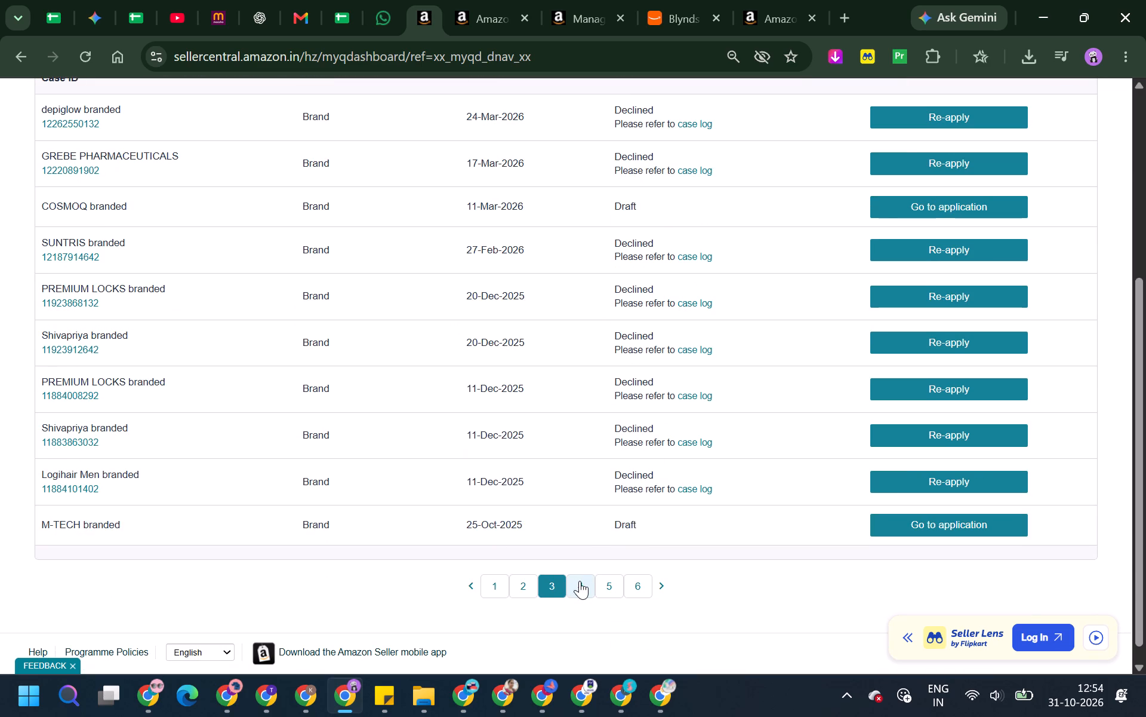
scroll(270, 345, up, 2)
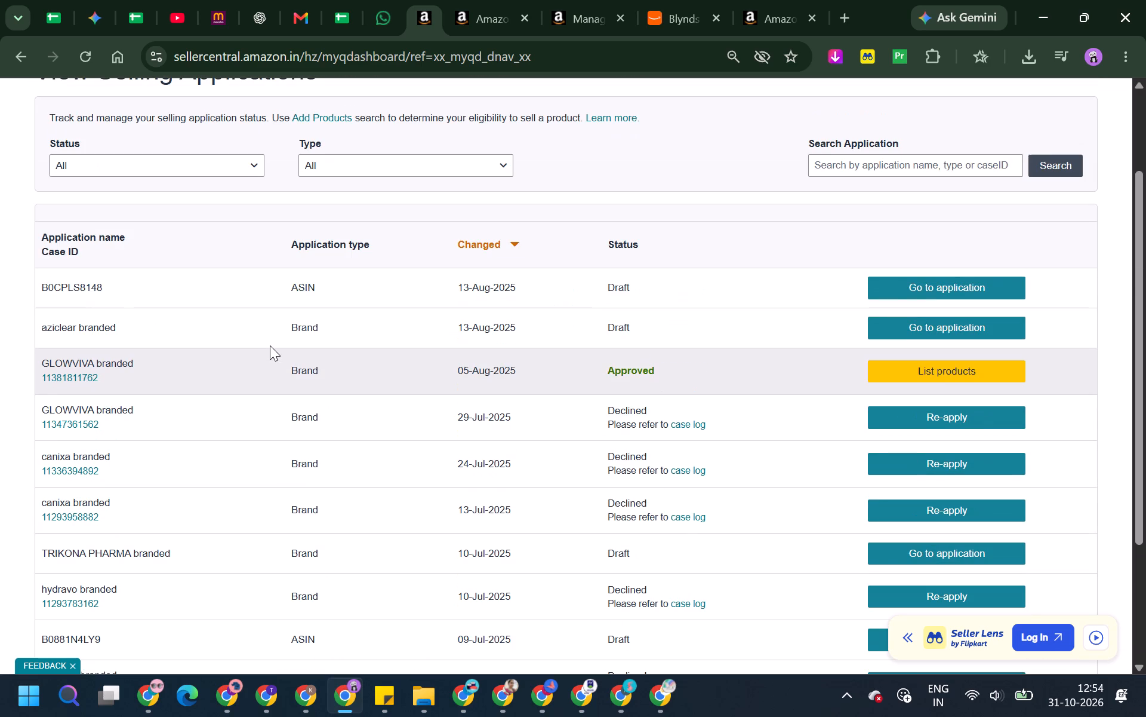
scroll(270, 345, down, 2)
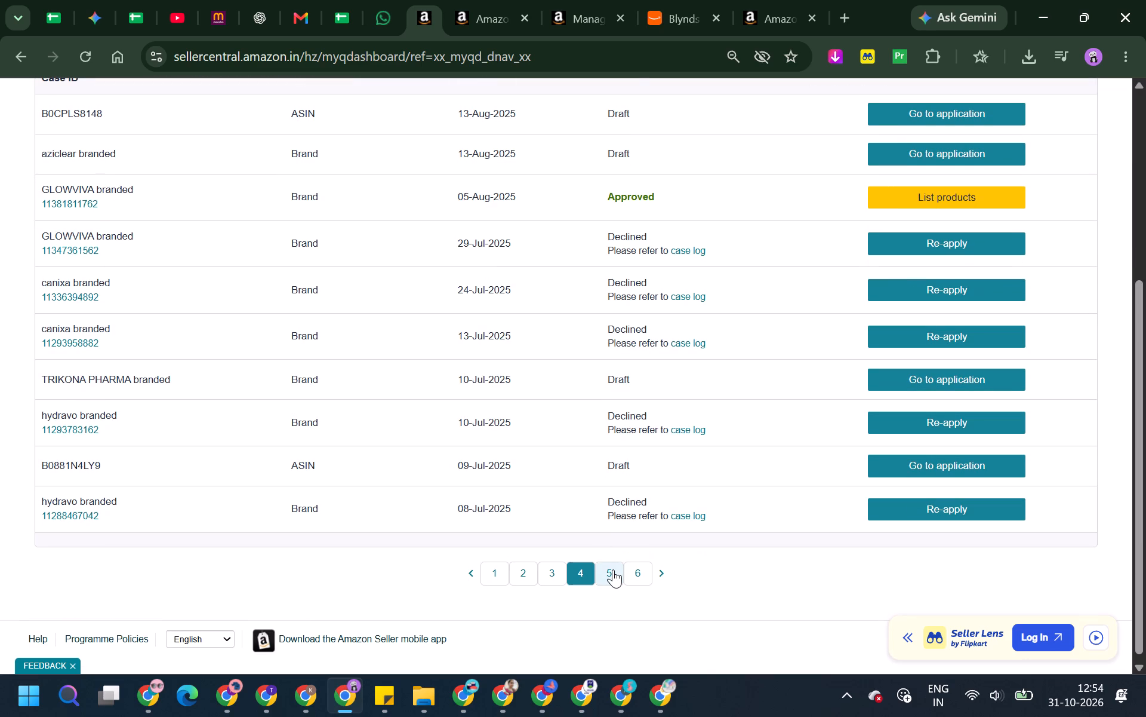
click(613, 569)
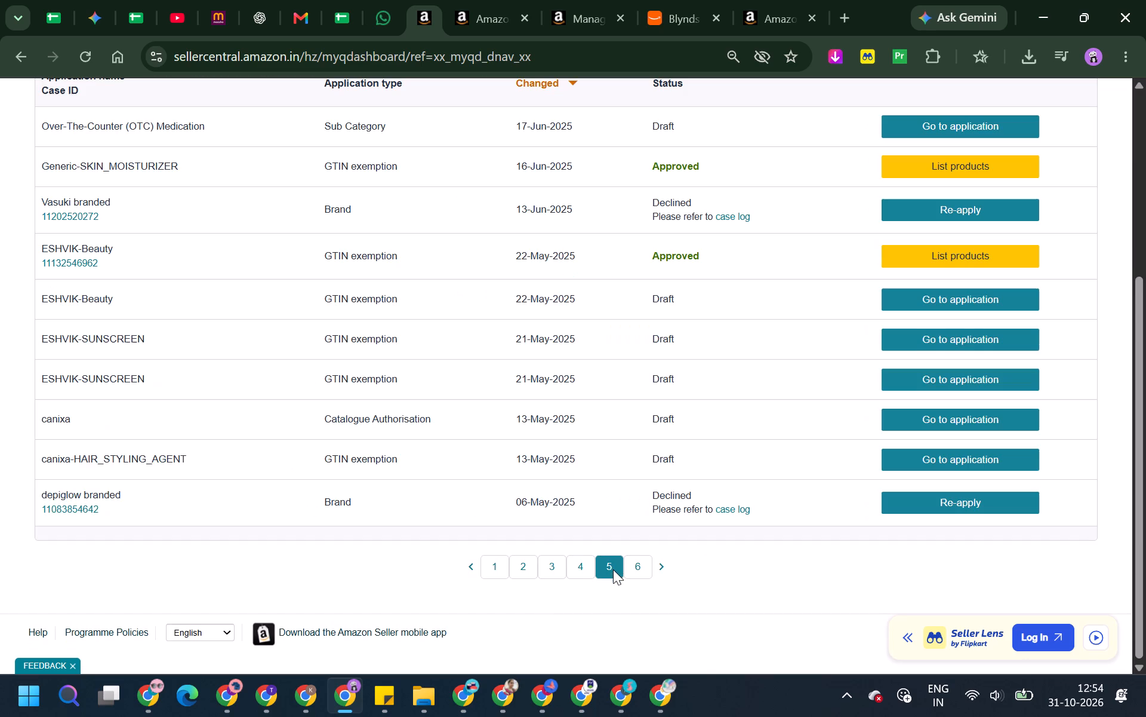
scroll(327, 385, up, 1)
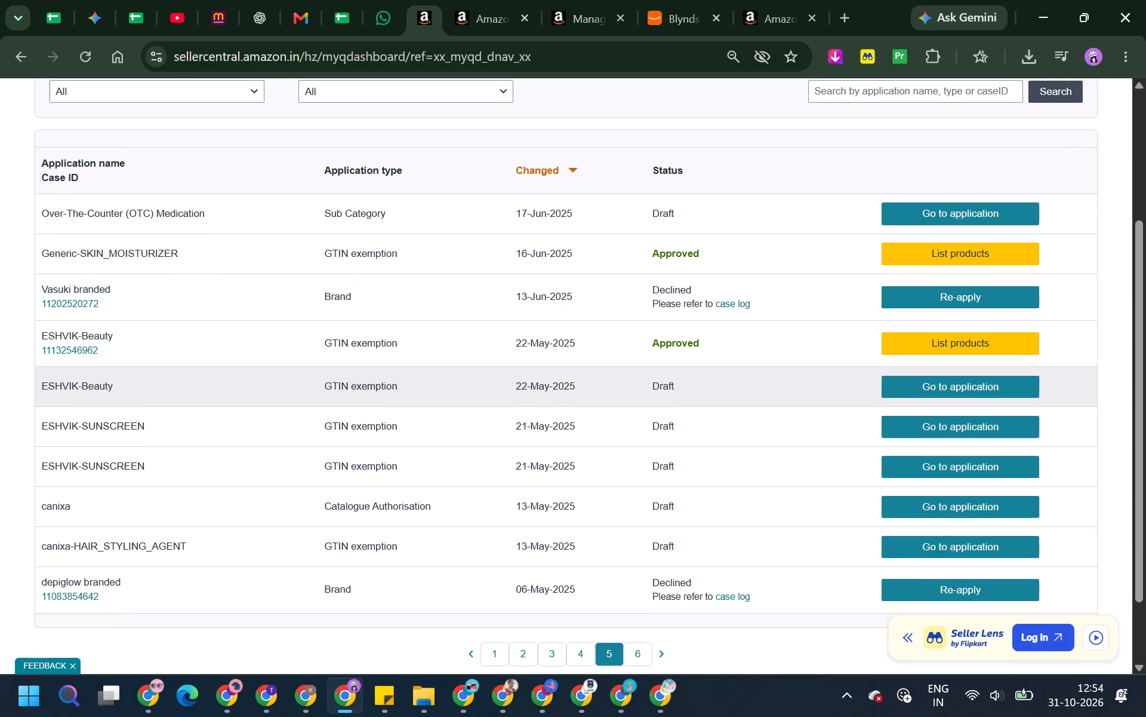
scroll(327, 385, down, 1)
scroll(327, 385, up, 1)
scroll(327, 385, down, 2)
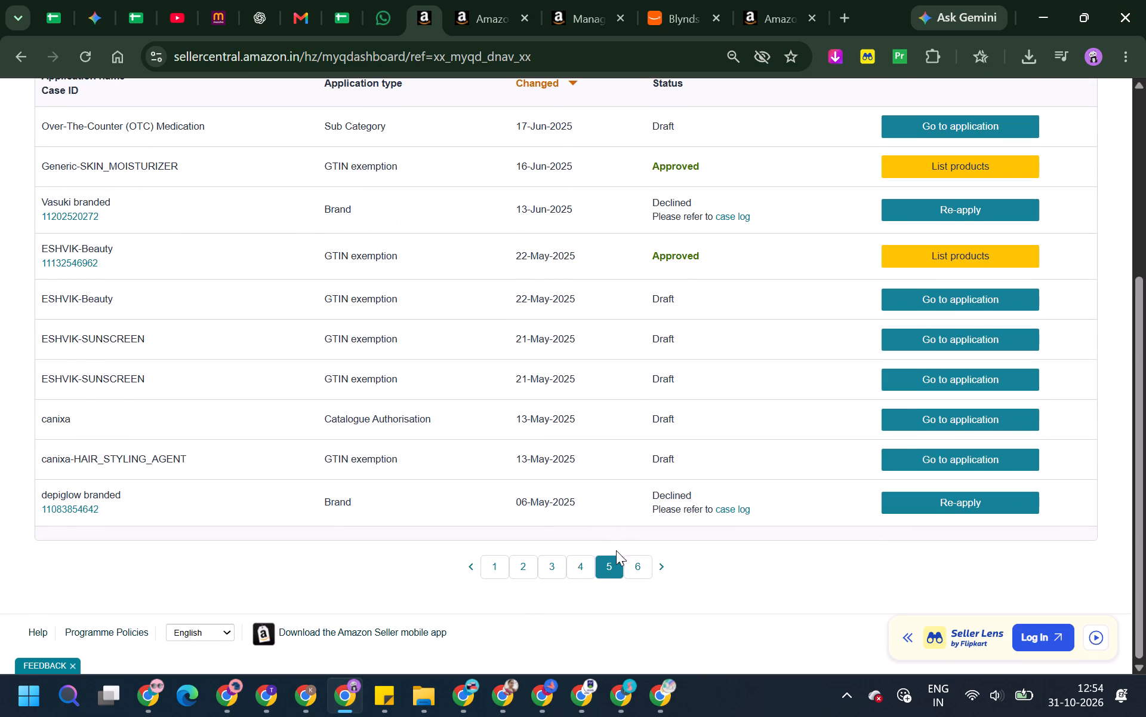
click(639, 572)
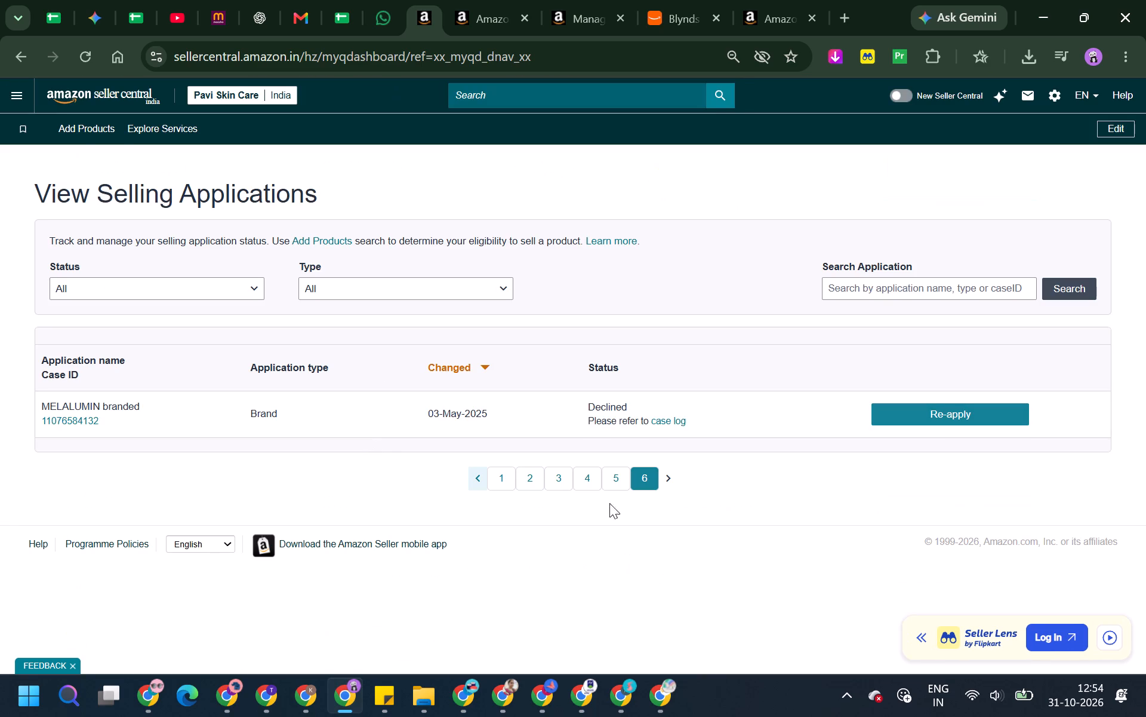
click(667, 484)
click(668, 477)
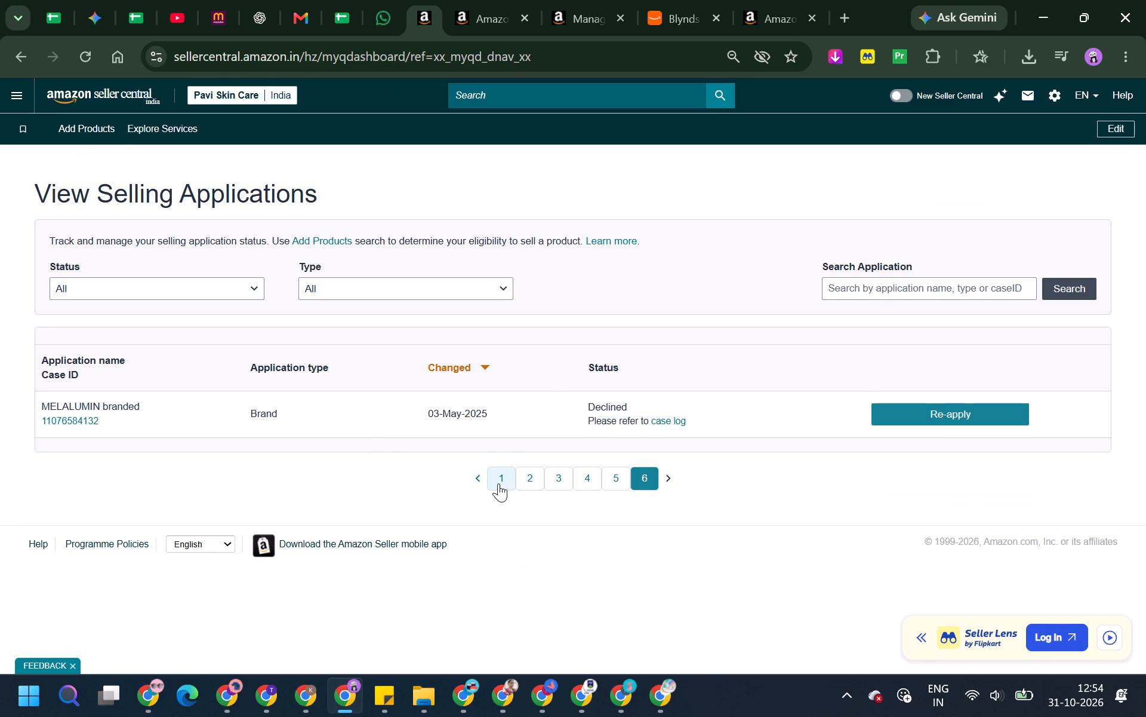
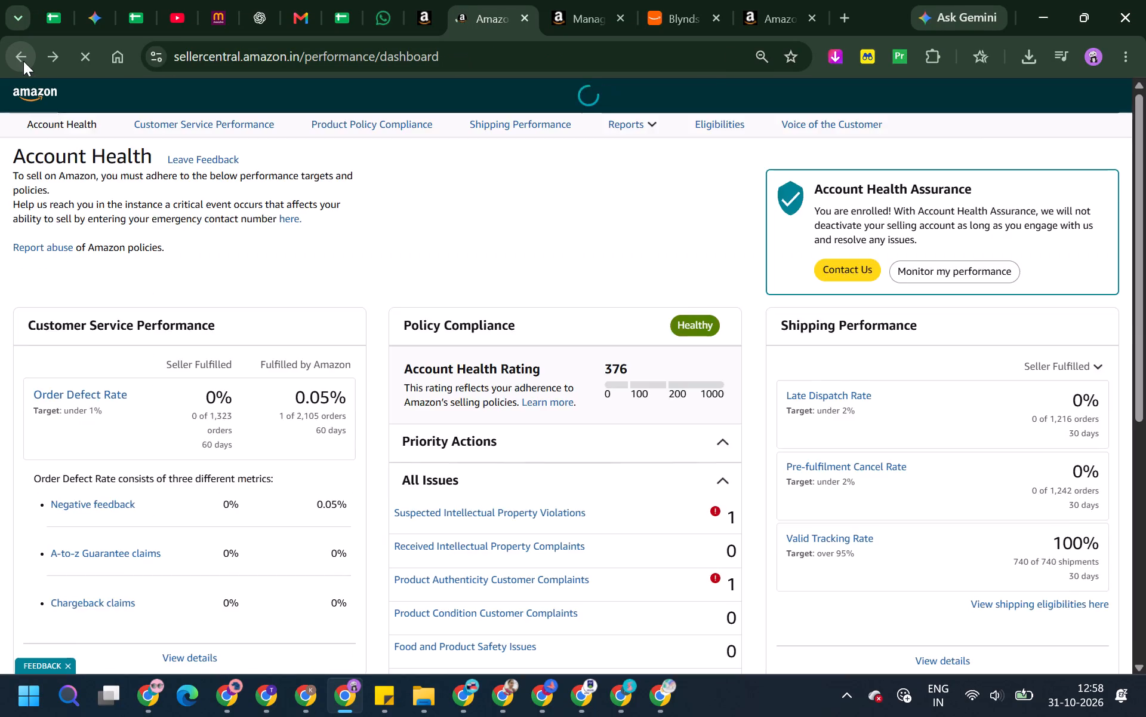
Open the Suspected Intellectual Property Violations from the Account Health page and look over the impacted listing.
scroll(462, 307, up, 3)
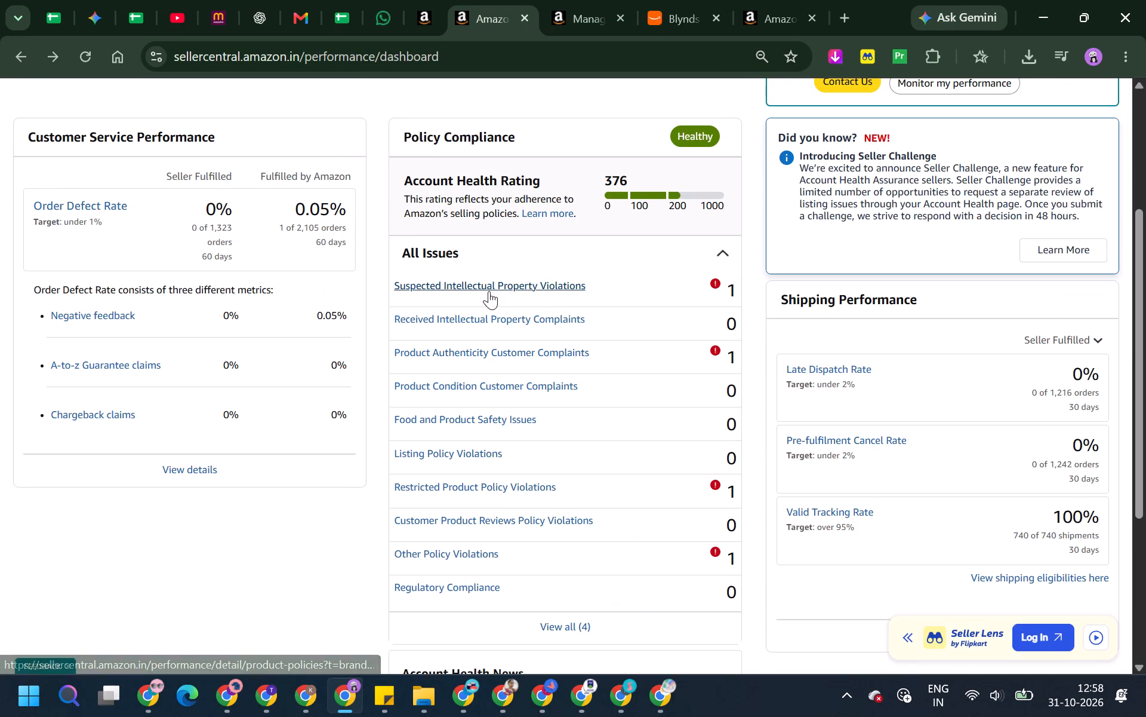
click(487, 285)
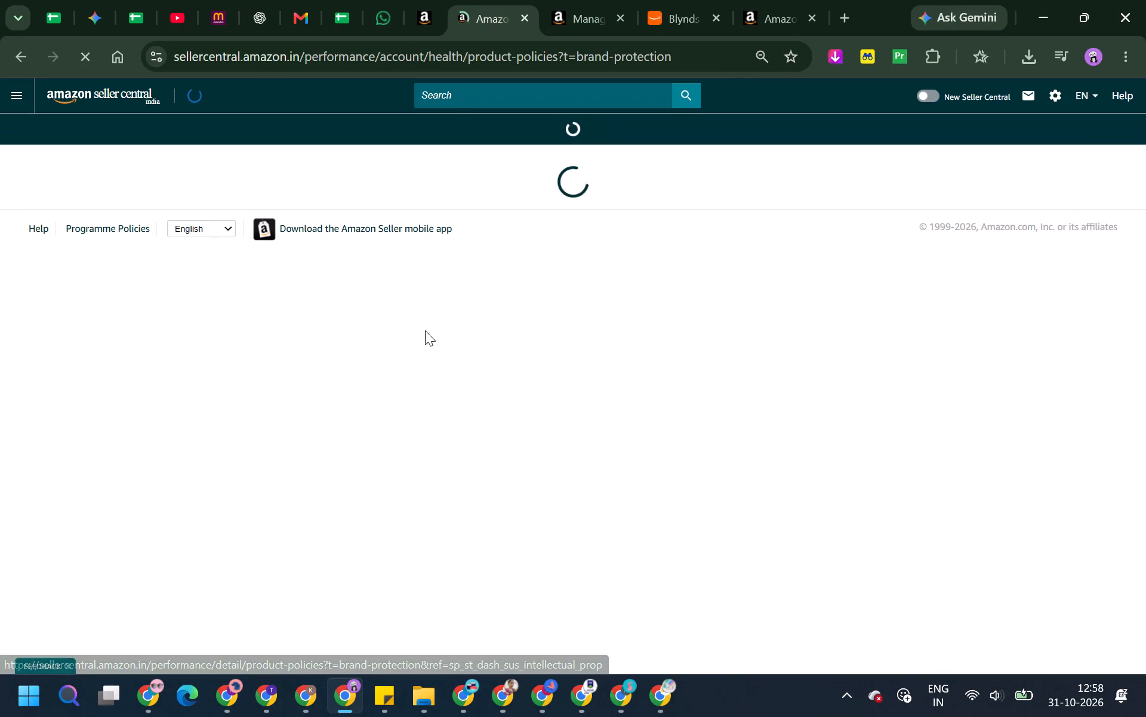
scroll(412, 341, down, 6)
scroll(371, 393, down, 9)
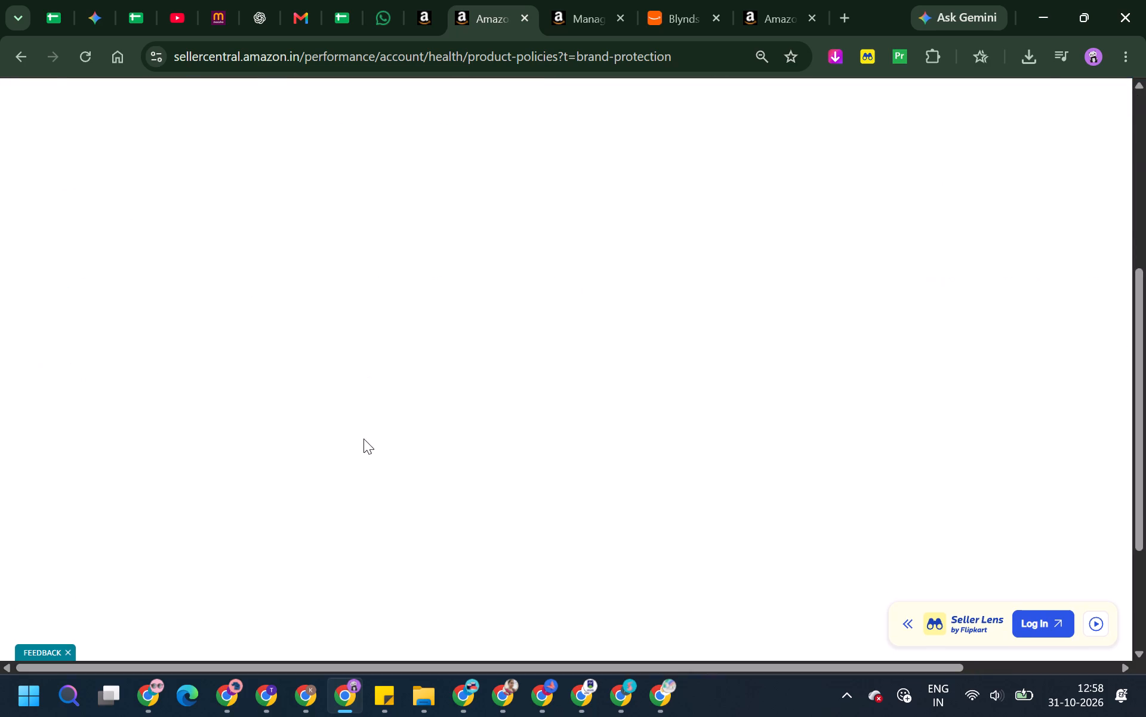
scroll(361, 443, up, 3)
scroll(361, 443, down, 2)
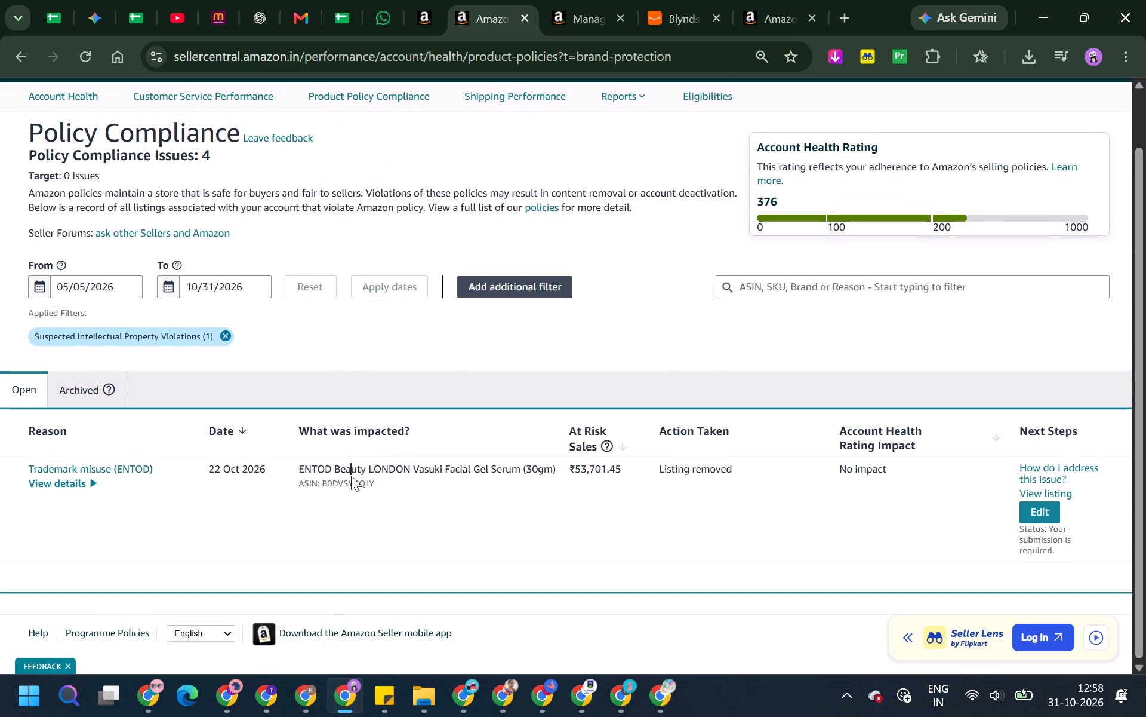
Search Manage All Inventory for ASIN B0DVSYGQJY, copied from the ENTOD trademark misuse violation, and check the 30-day sales of the matching listings.
double_click(351, 476)
double_click(358, 480)
key(ctrl+c)
click(585, 0)
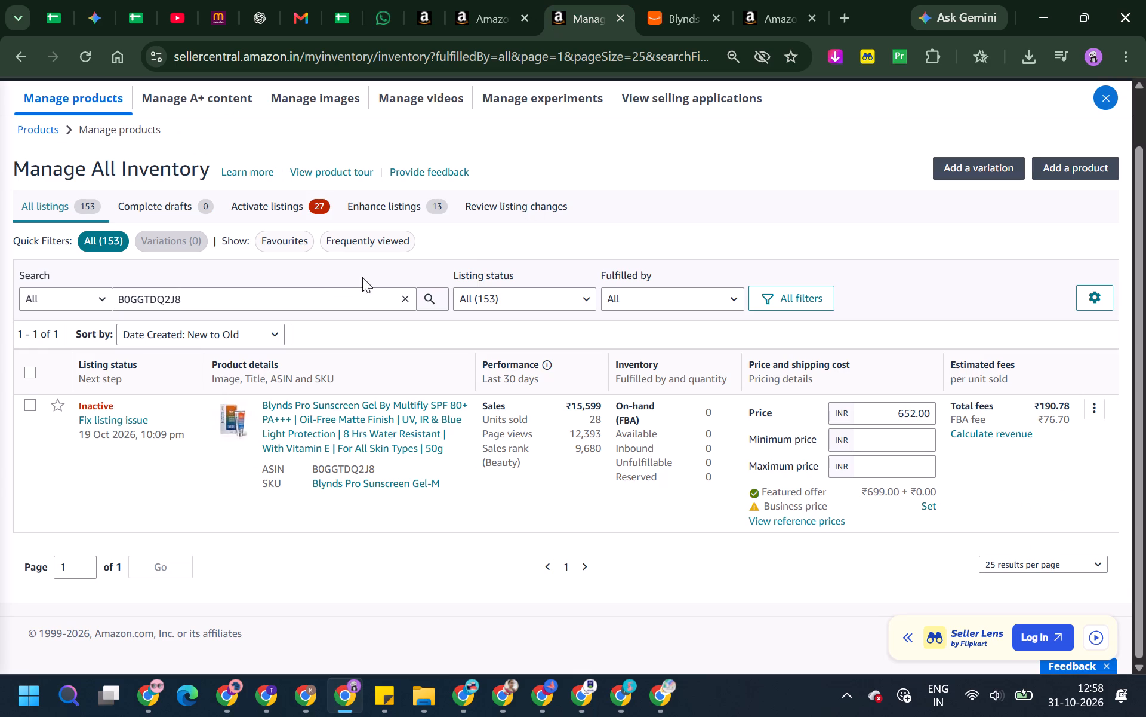
click(306, 278)
triple_click(304, 289)
key(ctrl+v)
key(Return)
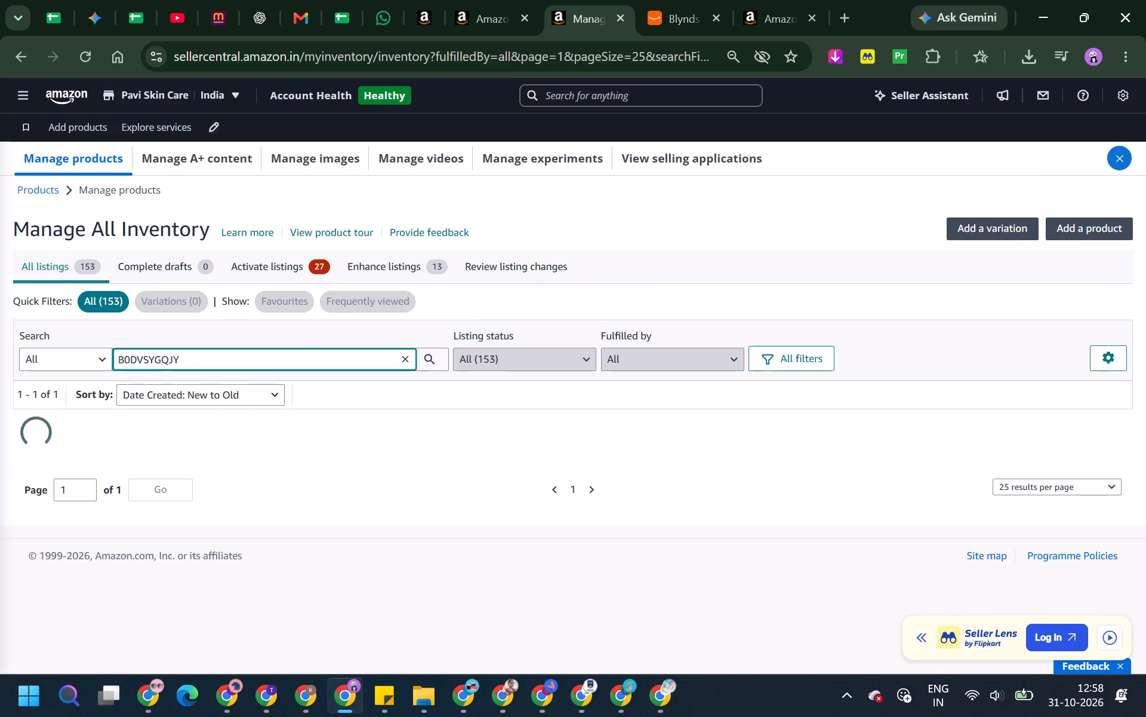
scroll(414, 347, down, 3)
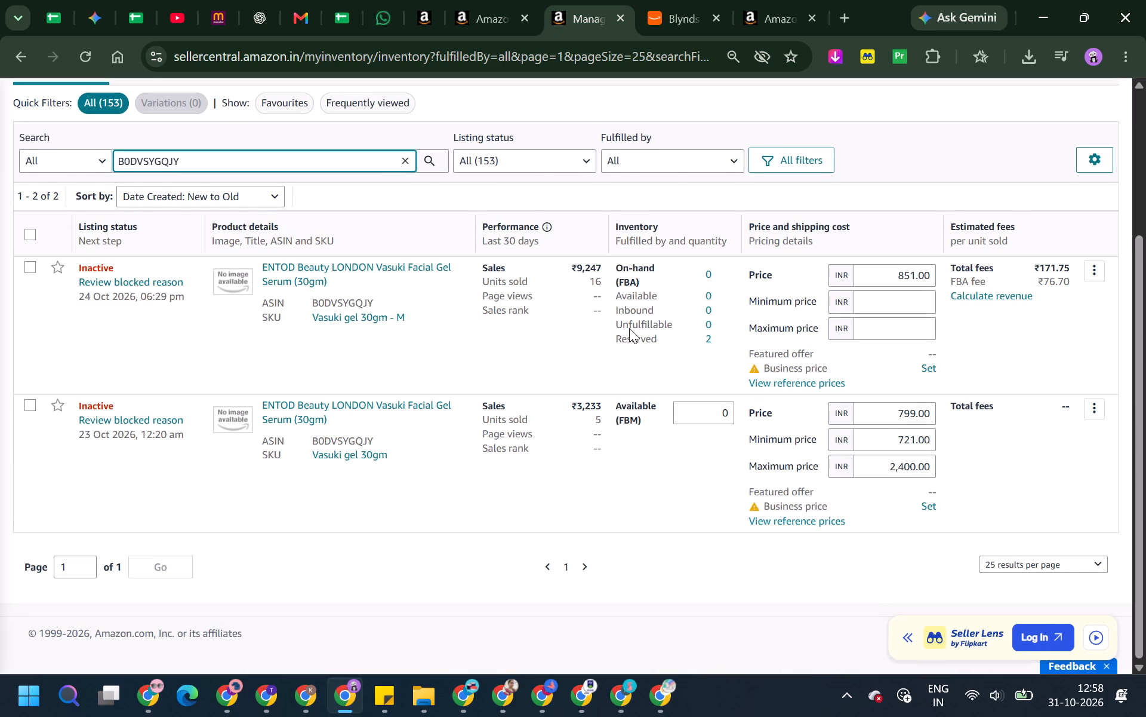
drag(581, 281, 613, 284)
click(594, 442)
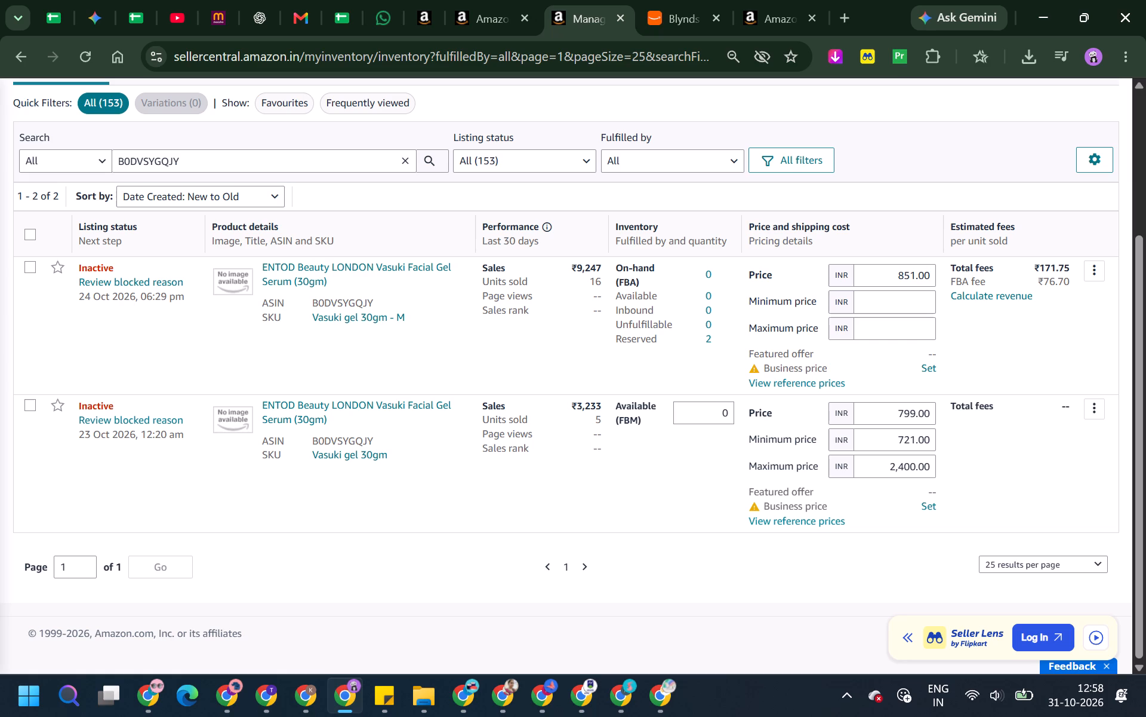